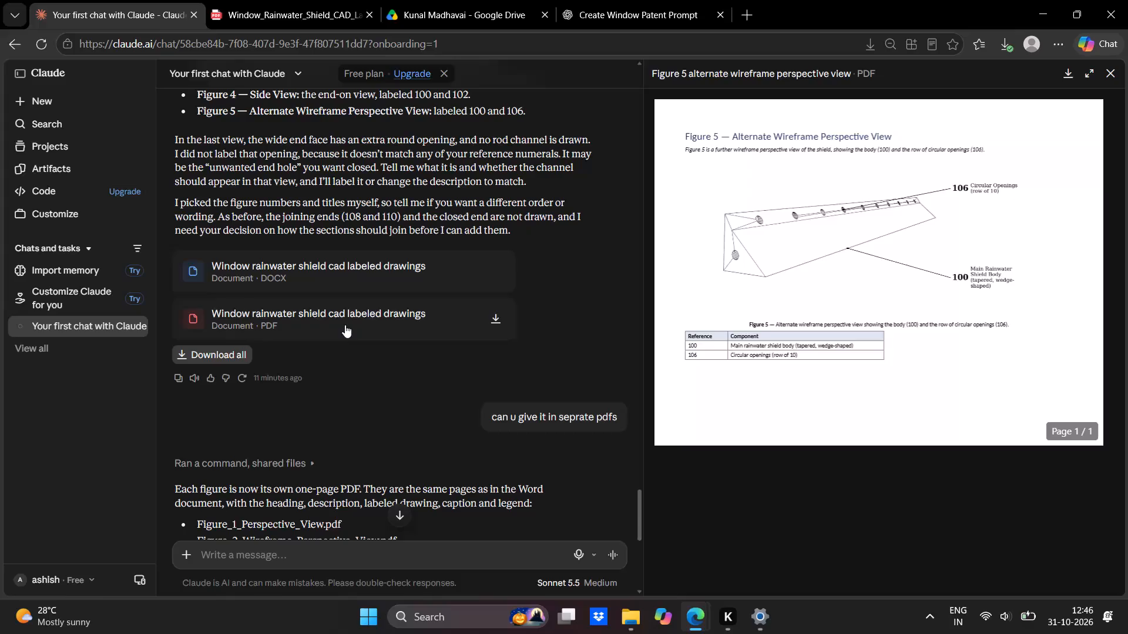
Switch to the Downloads folder in File Explorer and open the image WhatsApp Image 2026-09-30 at 23.01.44 (1).jpeg.
left_click(630, 628)
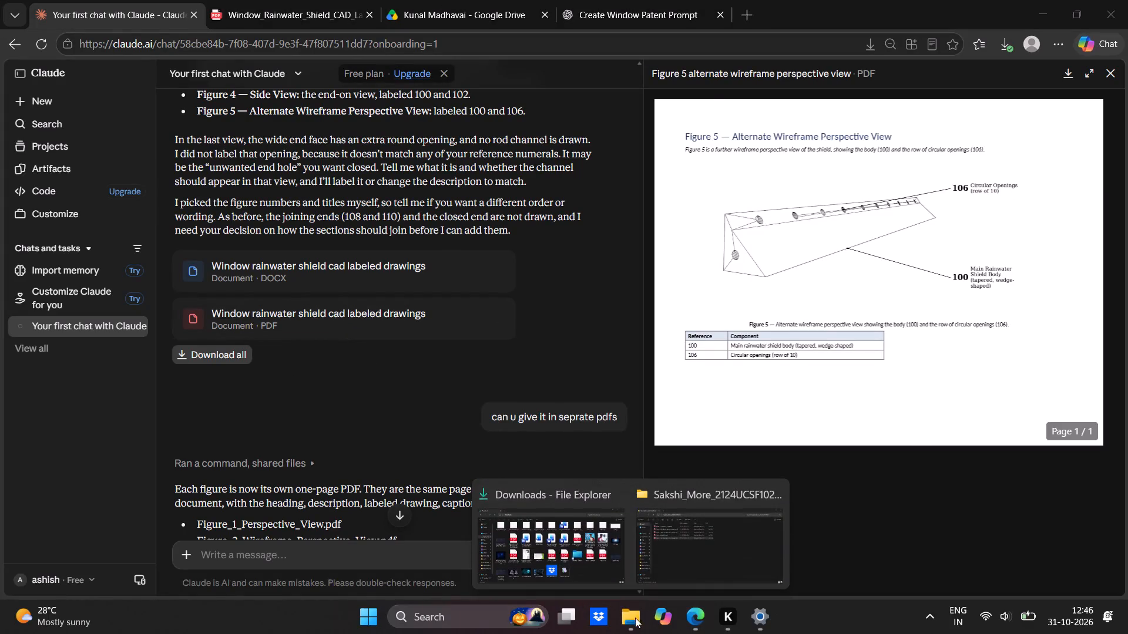
left_click(596, 565)
scroll(620, 168, "up", 20)
scroll(620, 168, "up", 7)
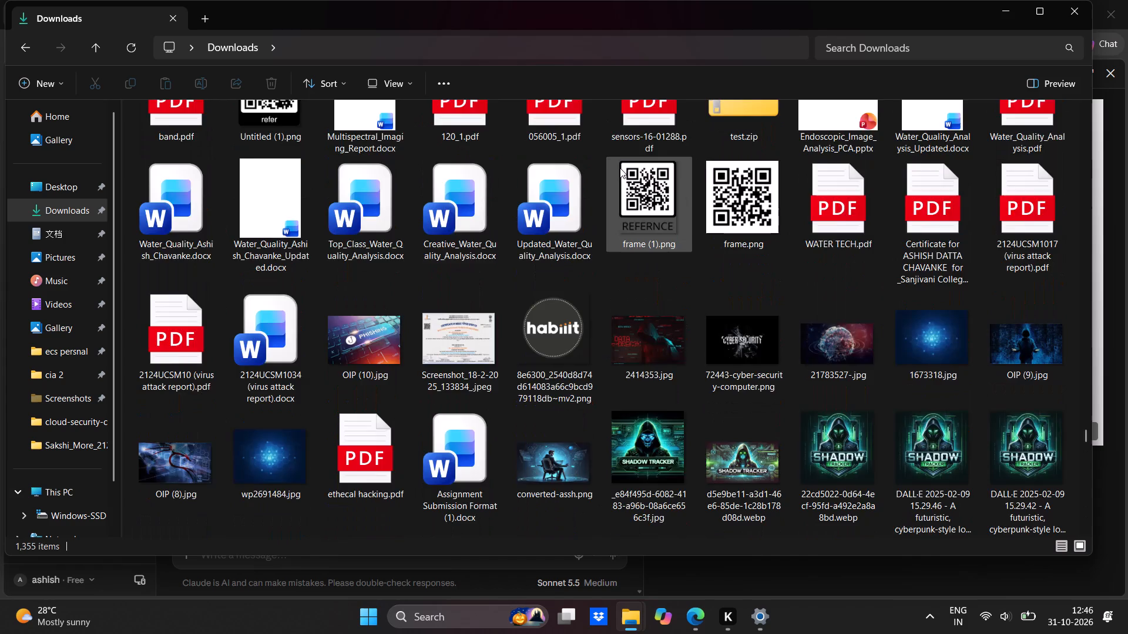
scroll(620, 168, "up", 20)
scroll(620, 168, "up", 15)
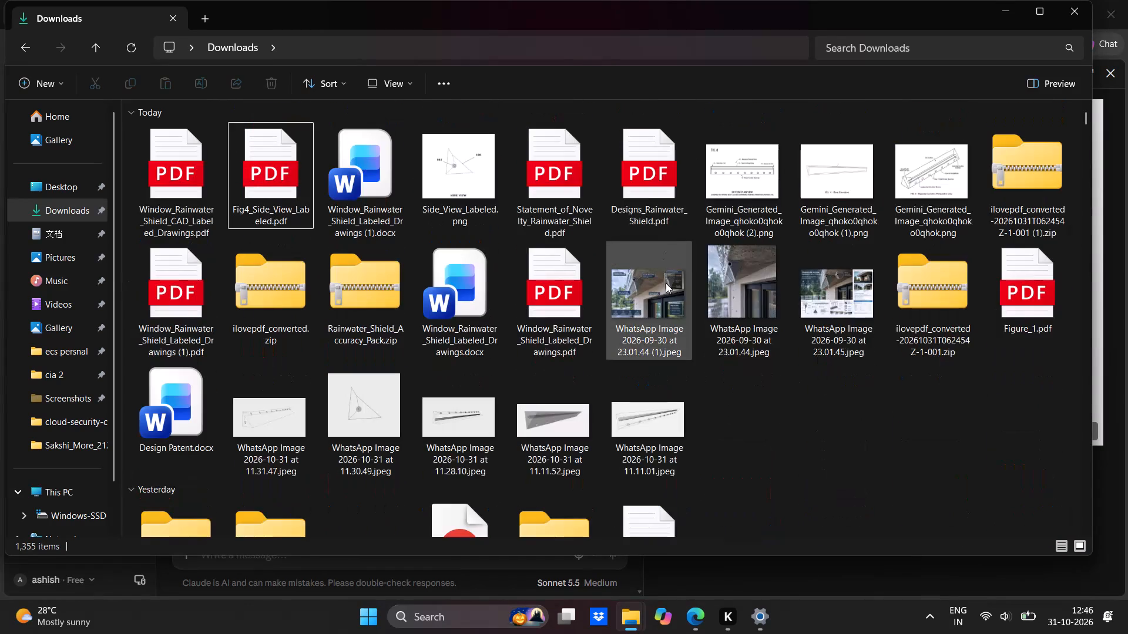
triple_click(662, 291)
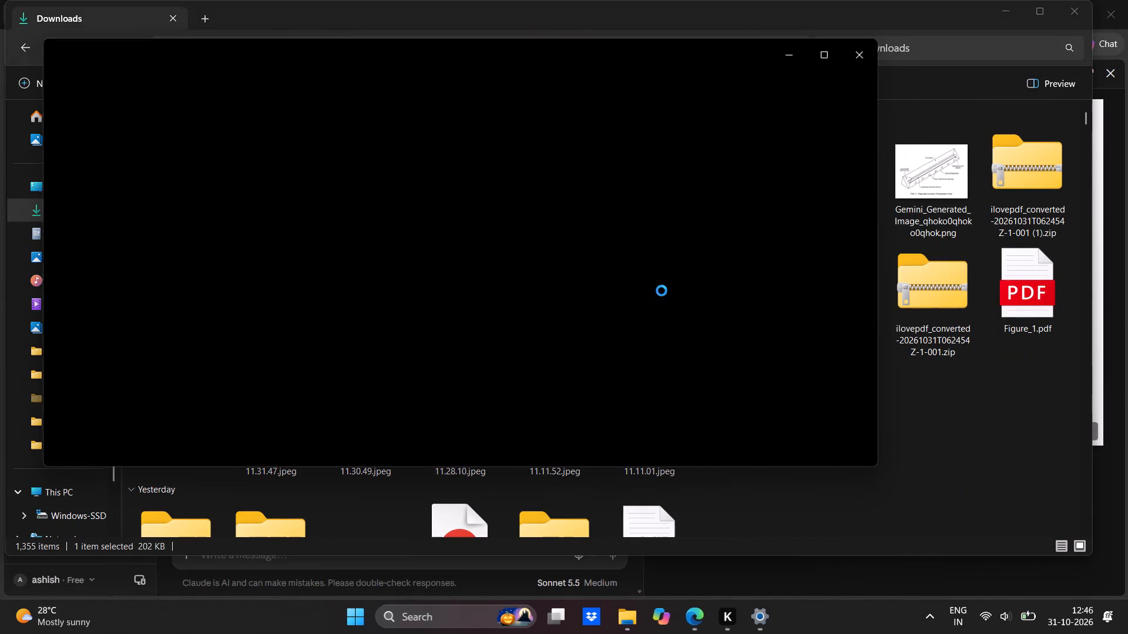
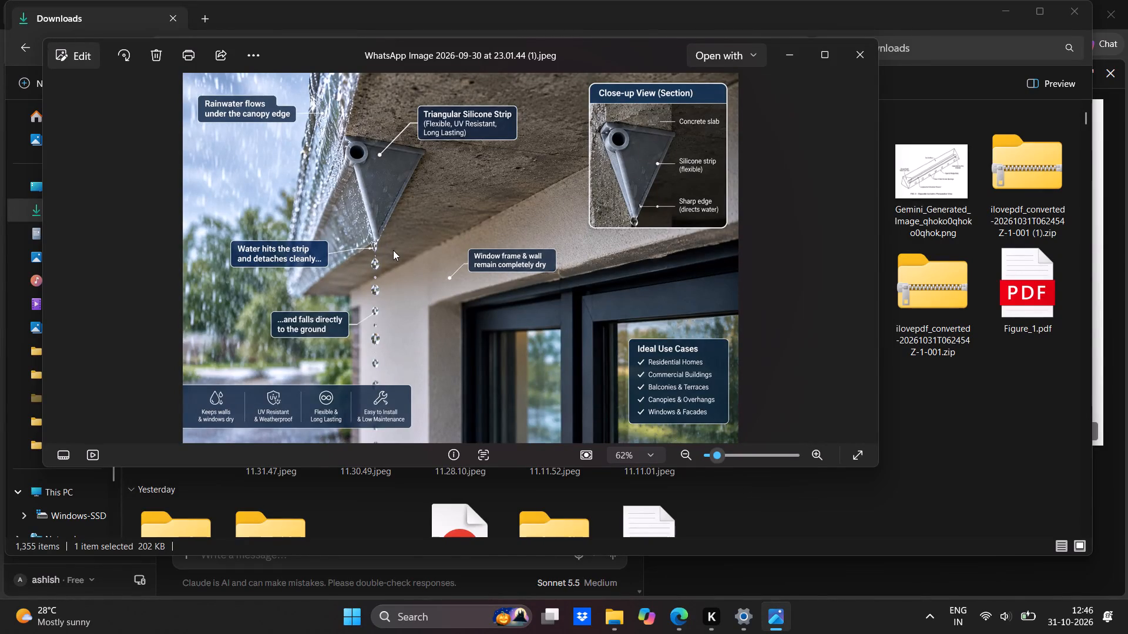
Return to the Downloads folder and reopen the image WhatsApp Image 2026-09-30 at 23.01.44 (1).jpeg.
left_click(958, 475)
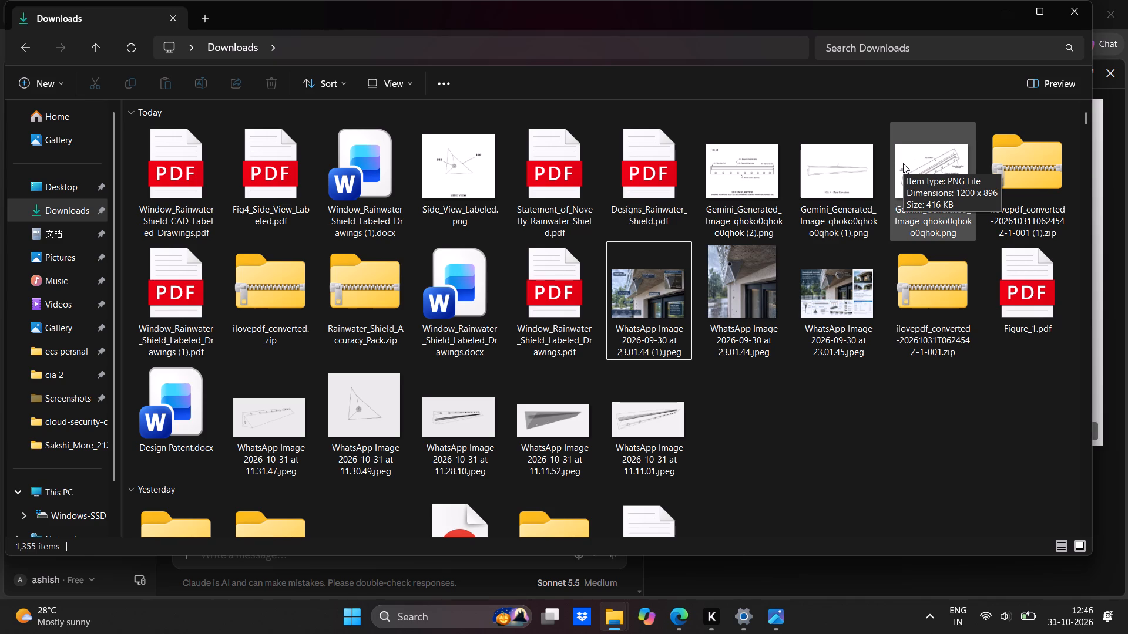
double_click(644, 269)
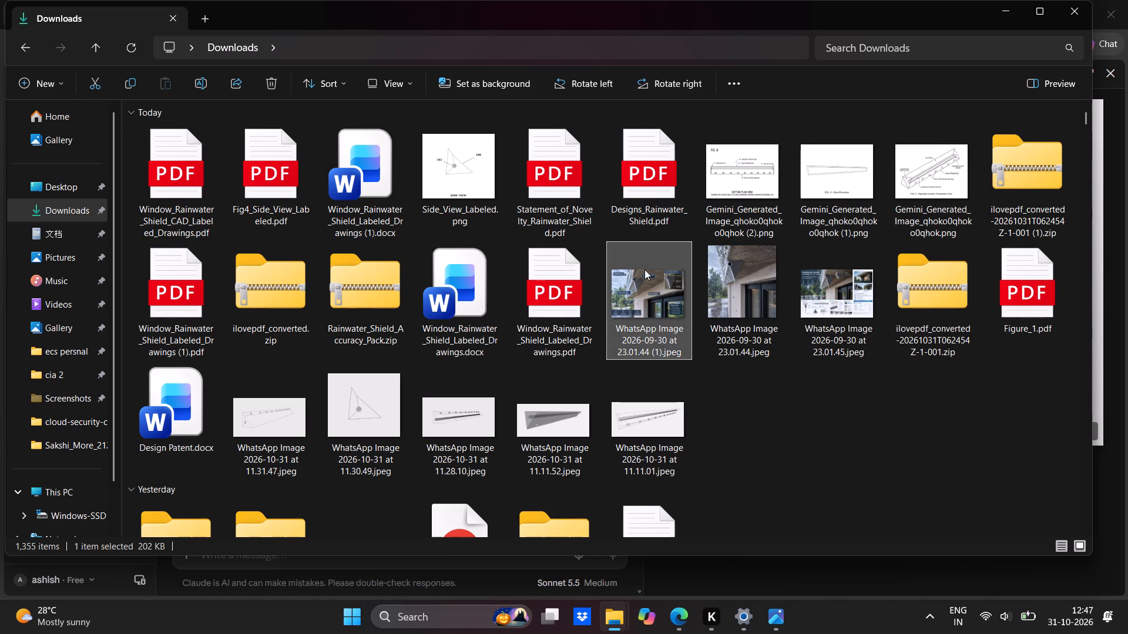
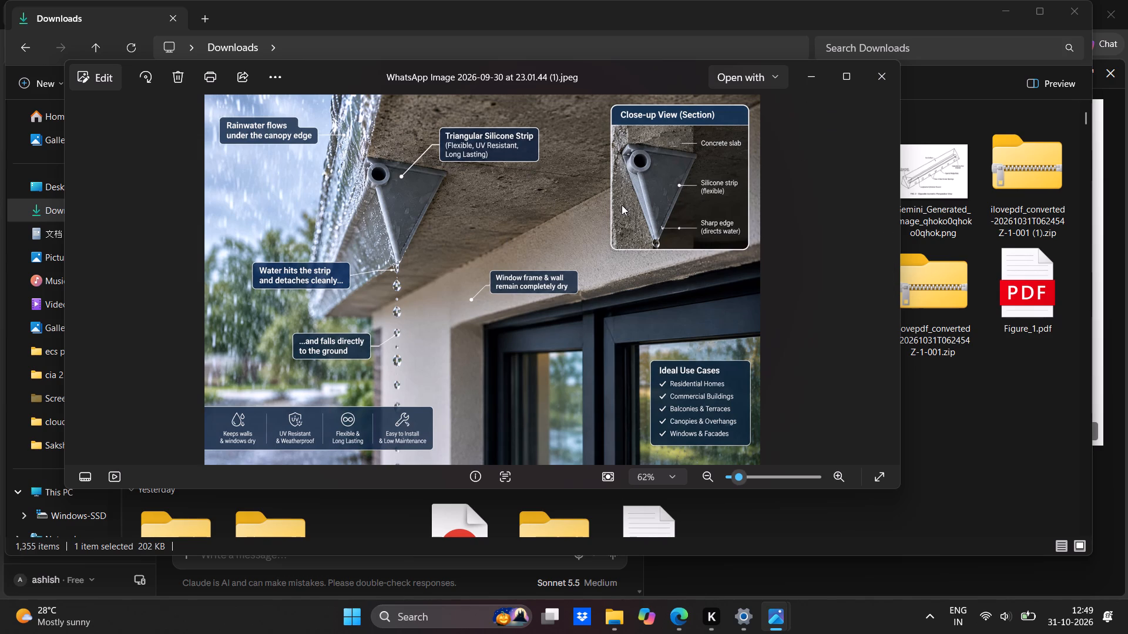
Close the open picture and view WhatsApp Image 2026-09-30 at 23.01.44.jpeg from Downloads, examining the triangular strip at 100% zoom.
left_click(878, 82)
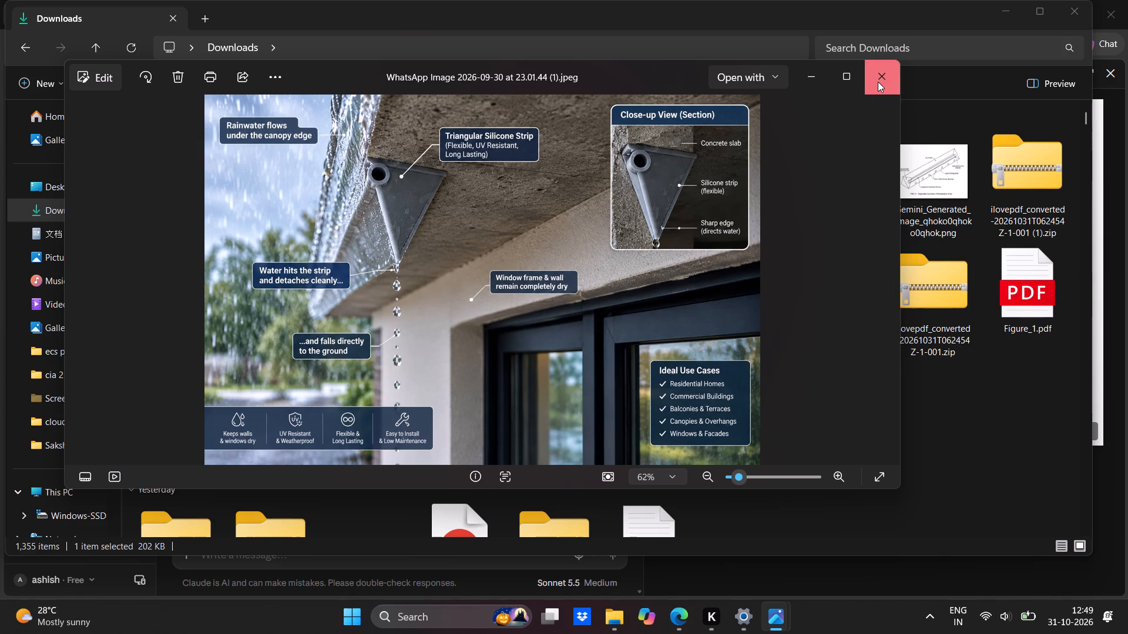
double_click(728, 335)
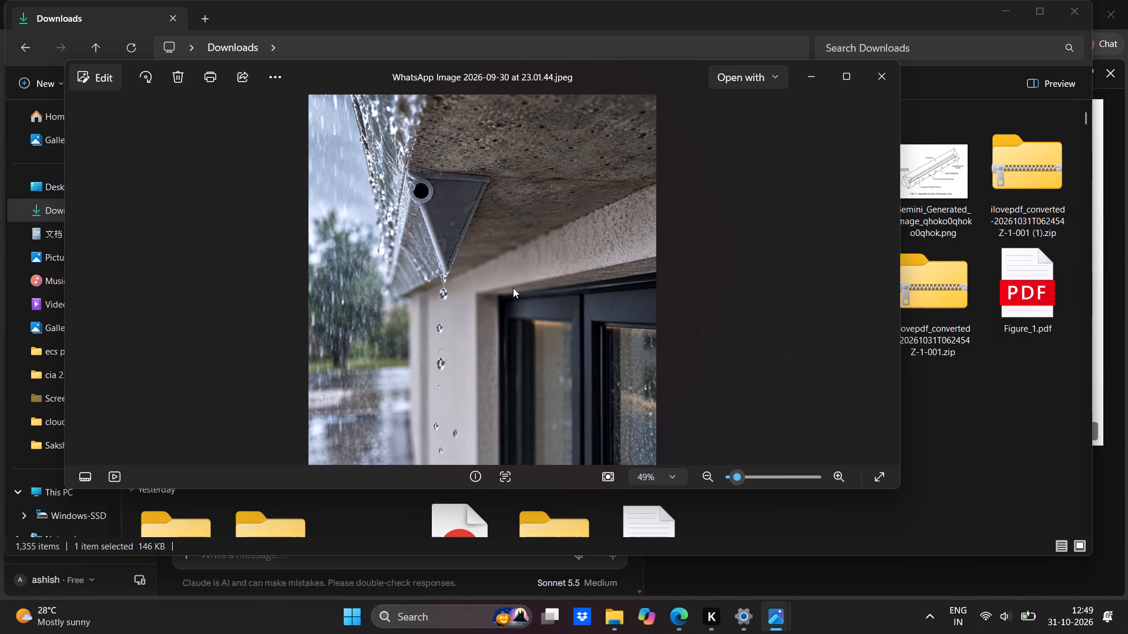
double_click(463, 228)
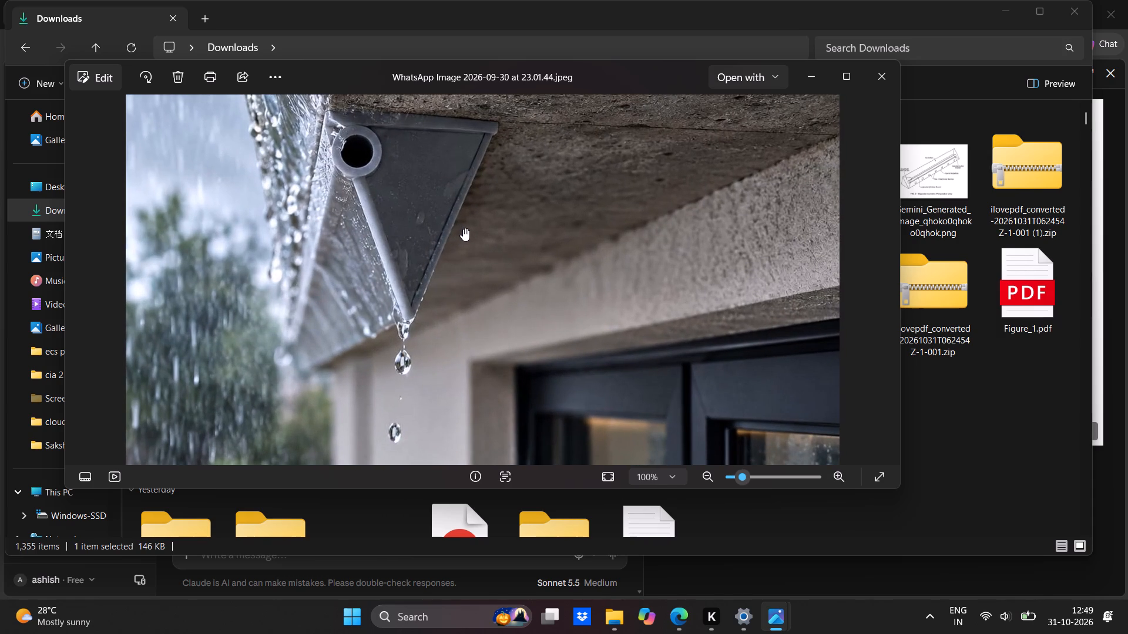
left_click(463, 228)
Switch to Microsoft Edge and search the web for WhatsApp Web in a new tab.
left_click(667, 621)
left_click(656, 564)
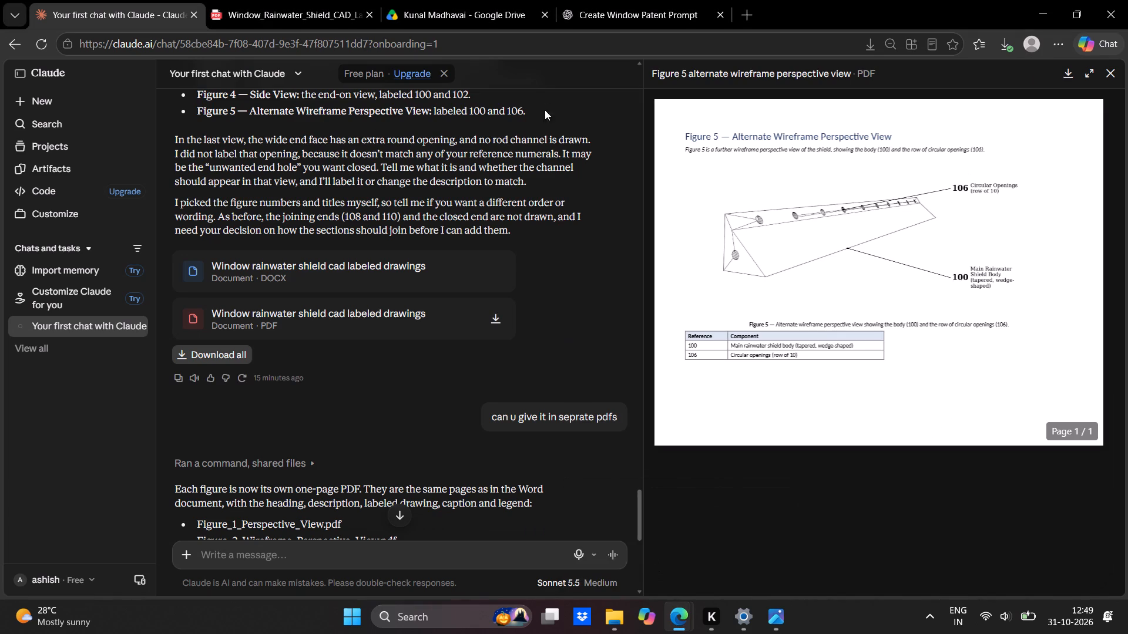
left_click(747, 24)
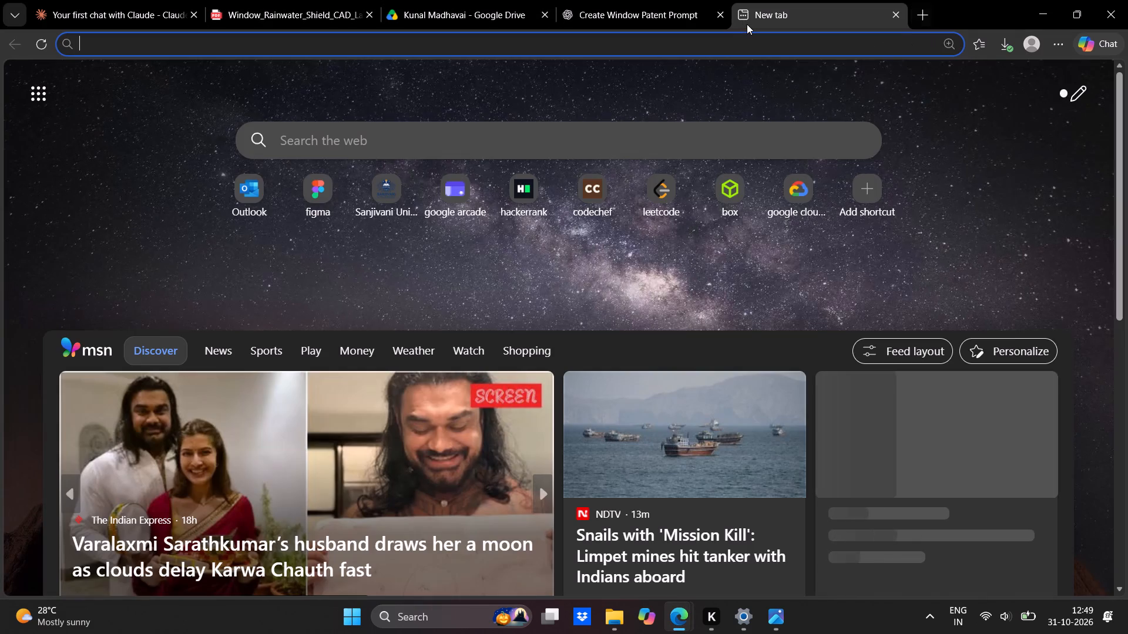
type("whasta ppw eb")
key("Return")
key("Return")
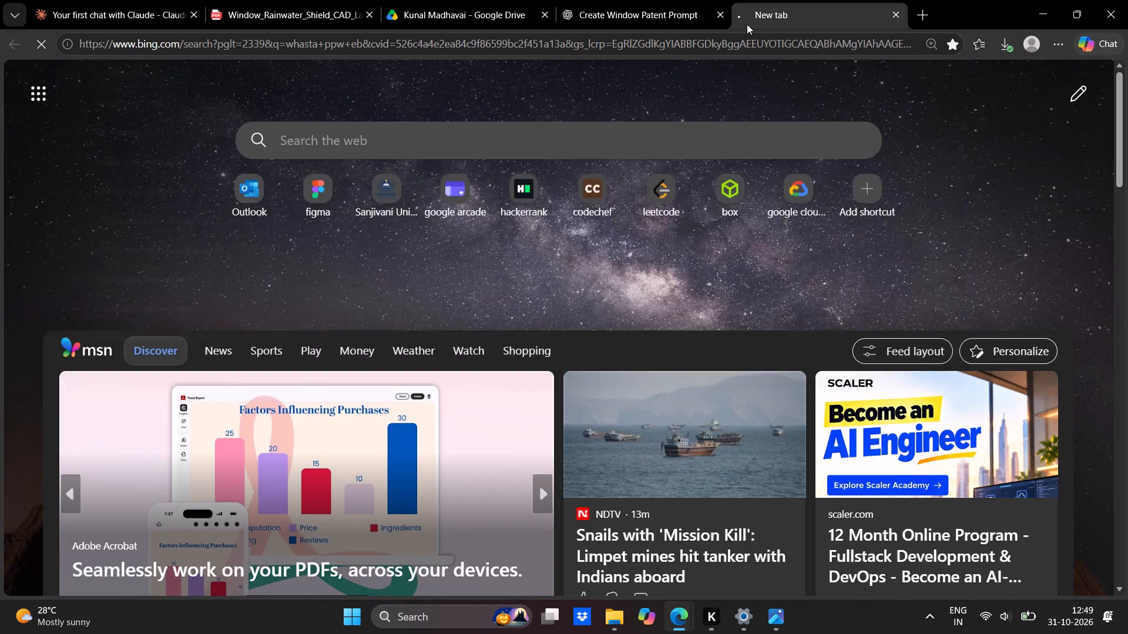
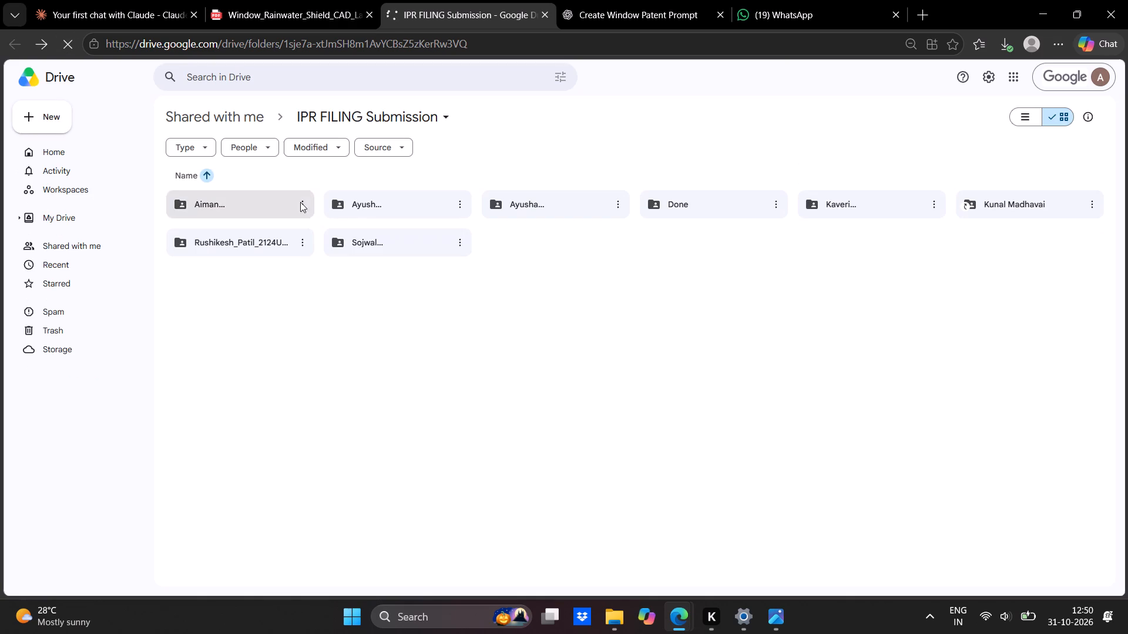
Open the Ayush folder inside the shared IPR FILING Submission folder to view its submission files.
double_click(366, 235)
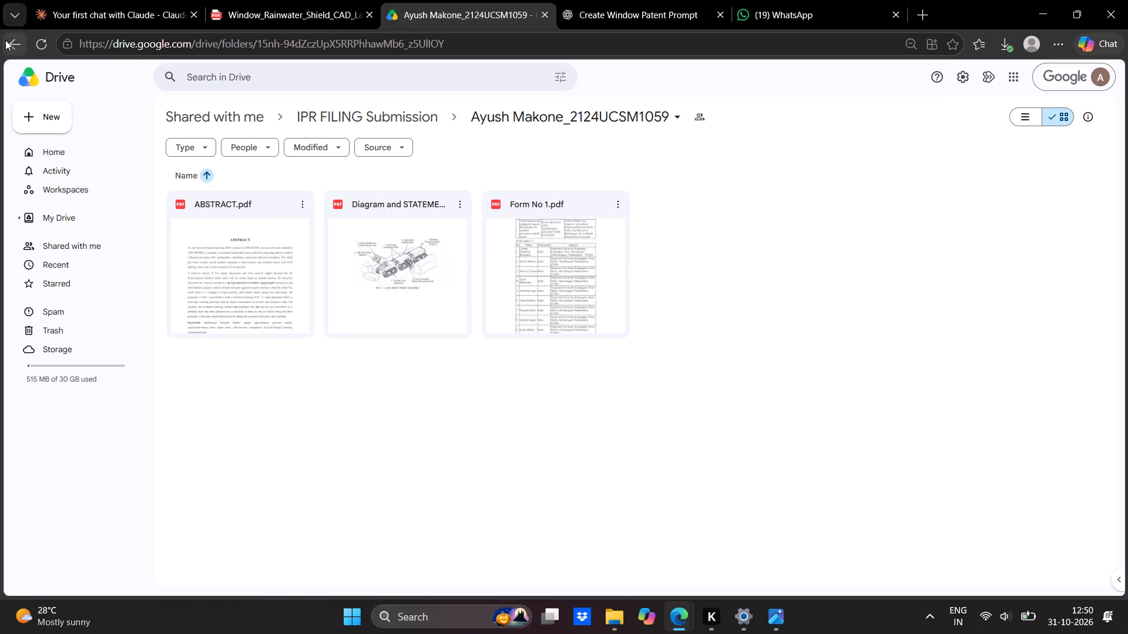
Open Appilcant details.docx from the Sojwal subfolder of IPR FILING Submission.
left_click(5, 42)
double_click(371, 242)
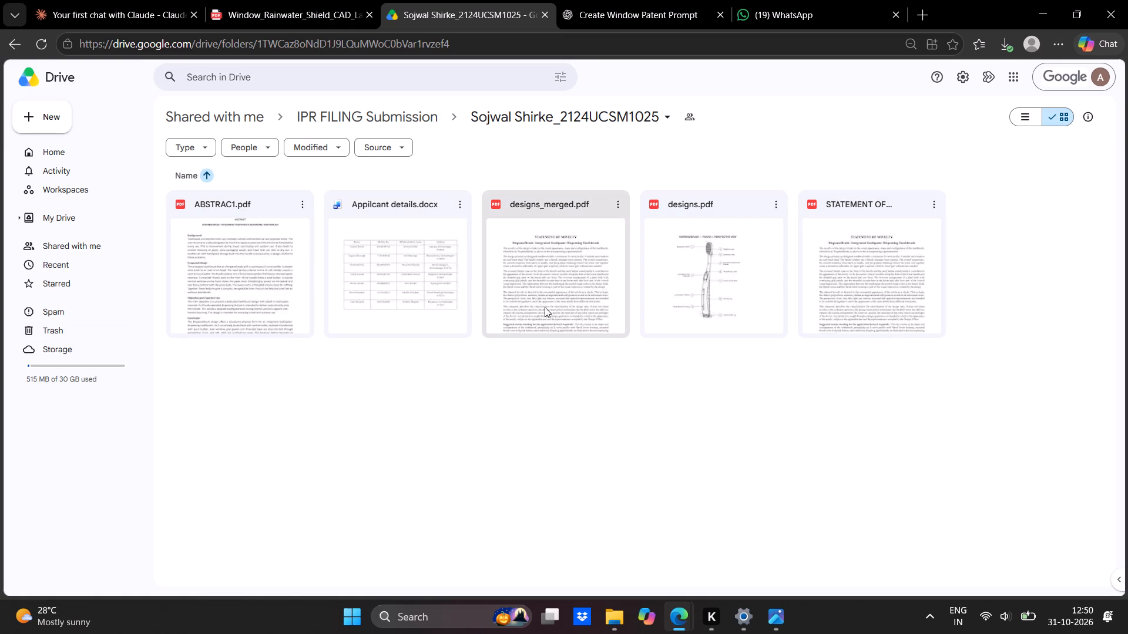
double_click(436, 309)
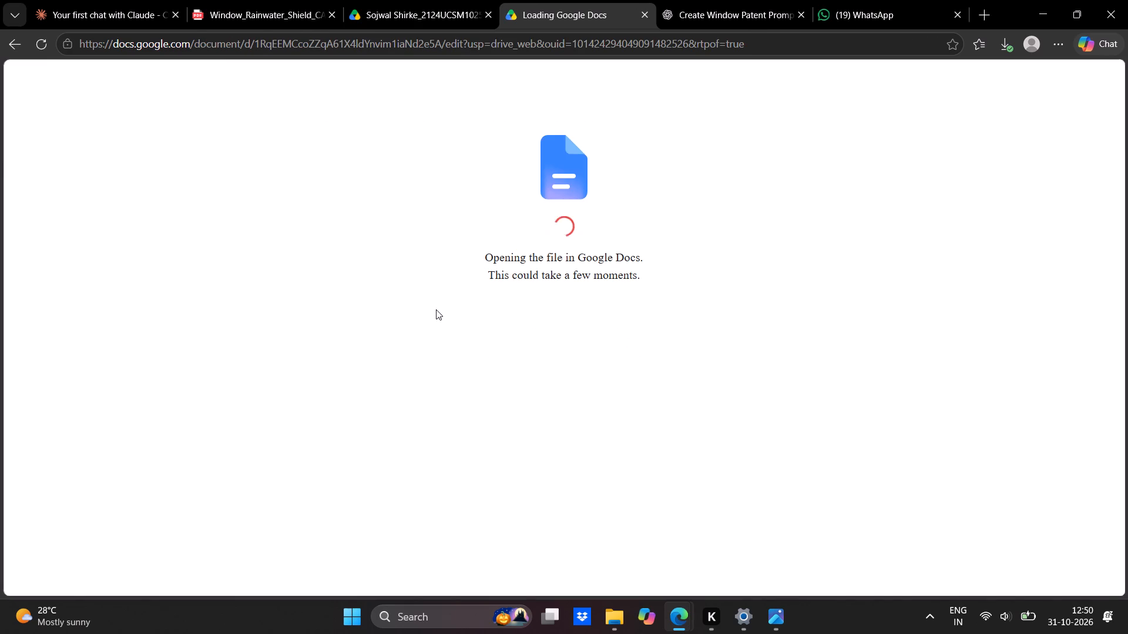
Review ABSTRAC1.pdf and STATEMENT OF NOVELTY.pdf in the toothbrush design submission folder, closing each preview when done.
left_click(456, 0)
double_click(258, 284)
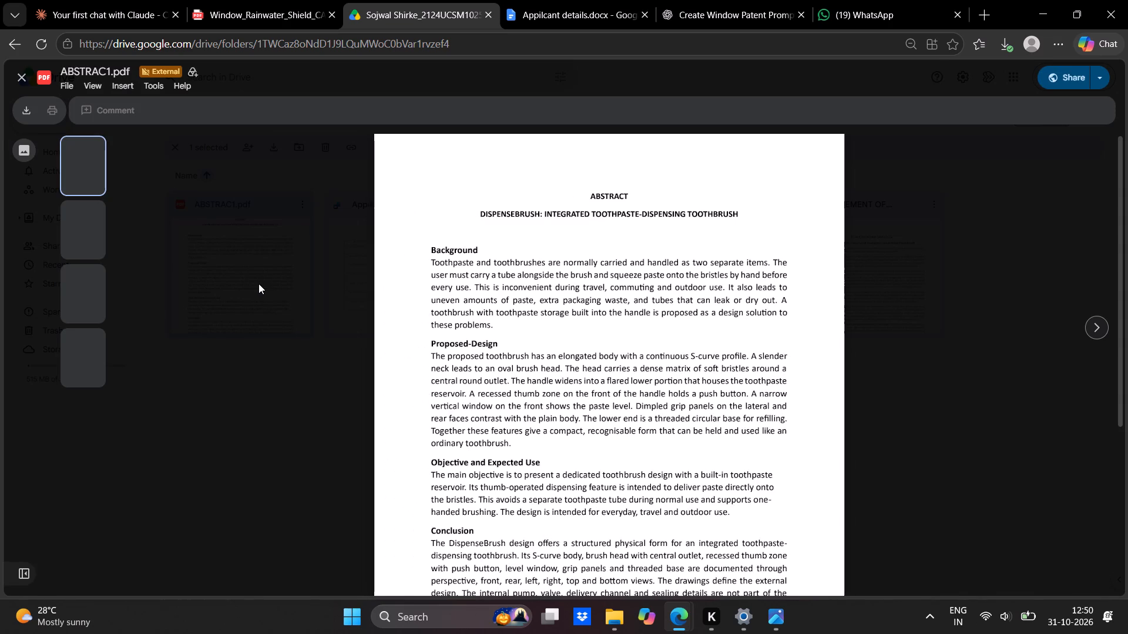
scroll(474, 348, "down", 1)
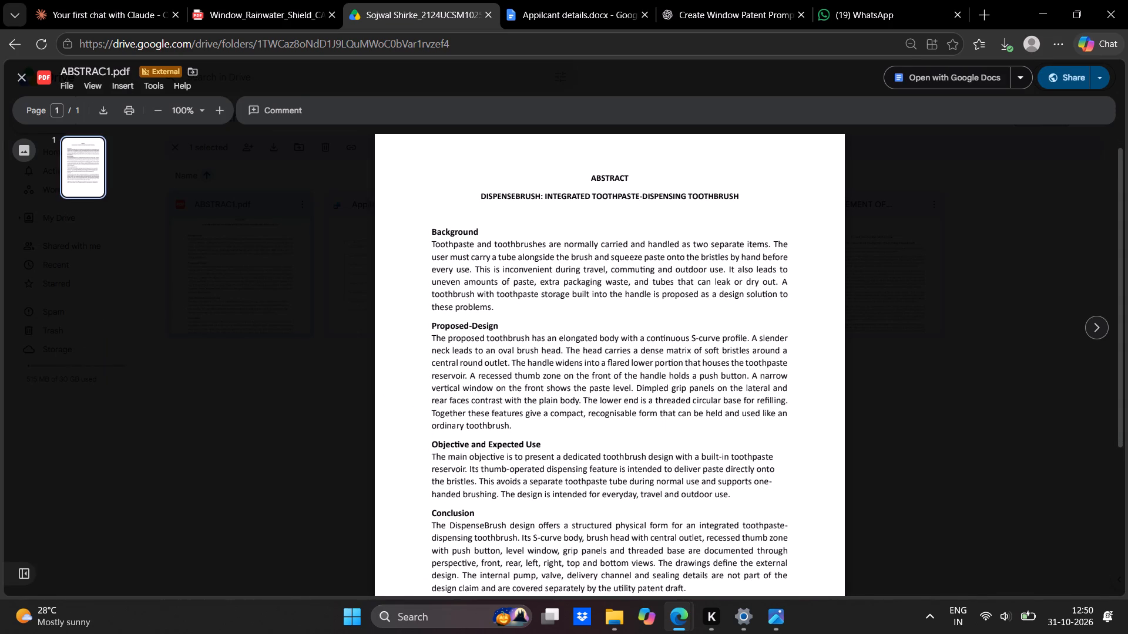
left_click(19, 70)
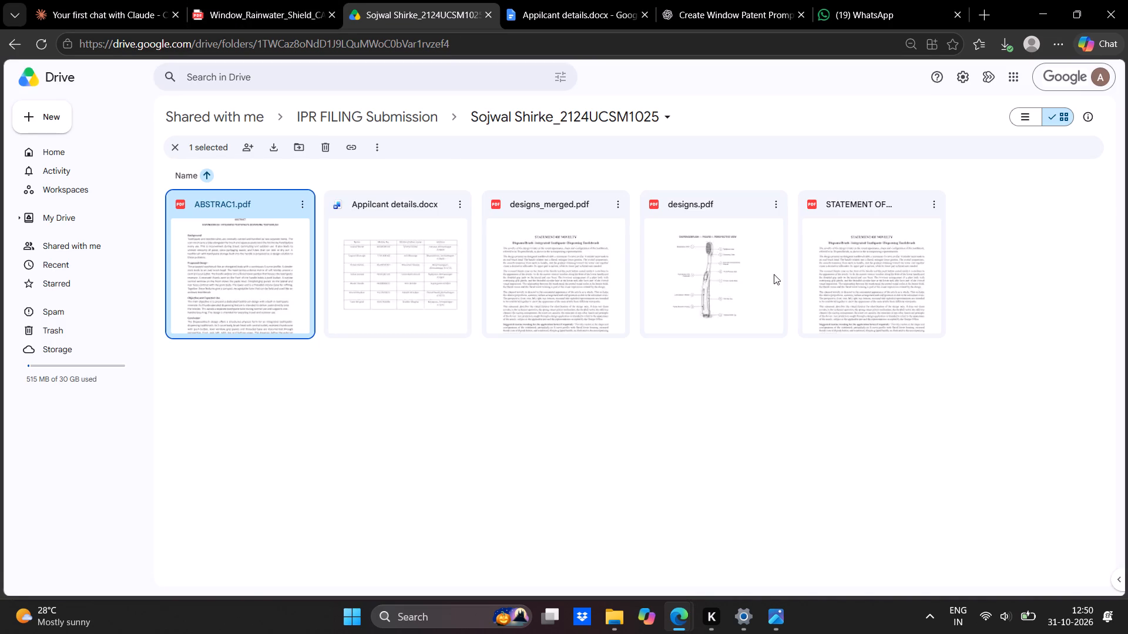
double_click(831, 276)
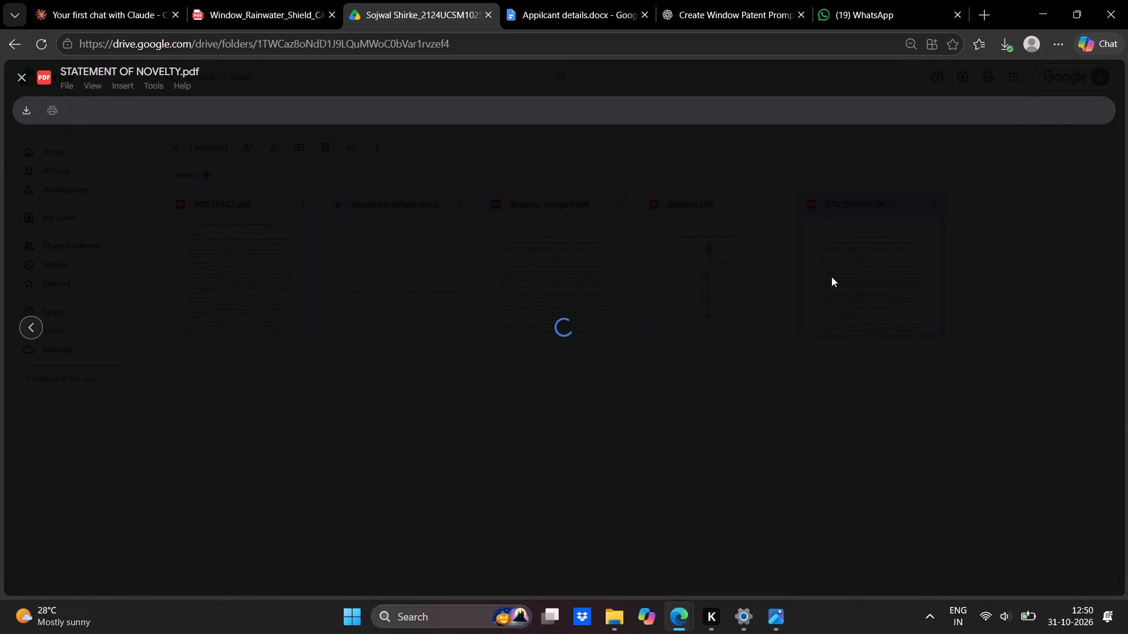
scroll(546, 413, "down", 3)
scroll(546, 413, "up", 4)
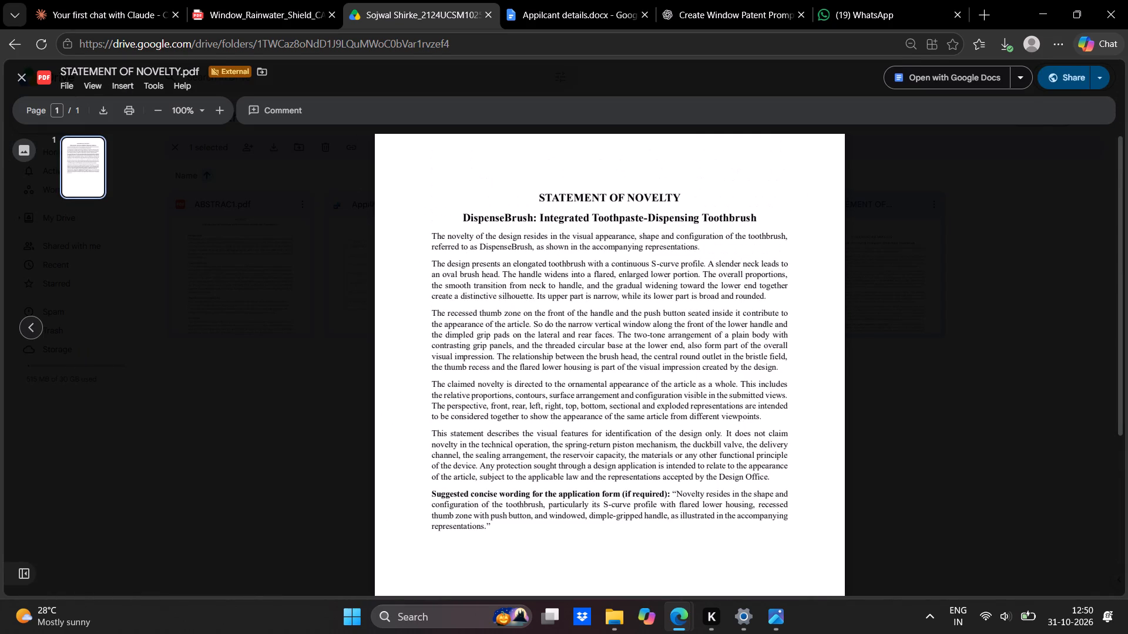
left_click(30, 82)
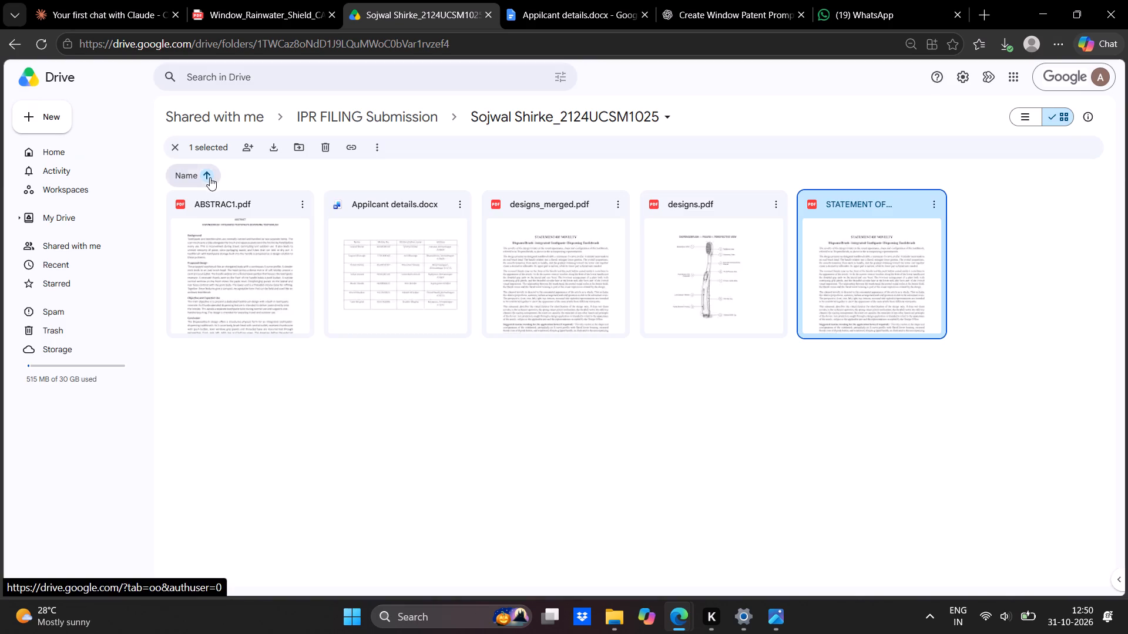
Open Statement of novel.pdf from the Kunal folder in IPR FILING Submission to read its statement of novelty.
left_click(8, 38)
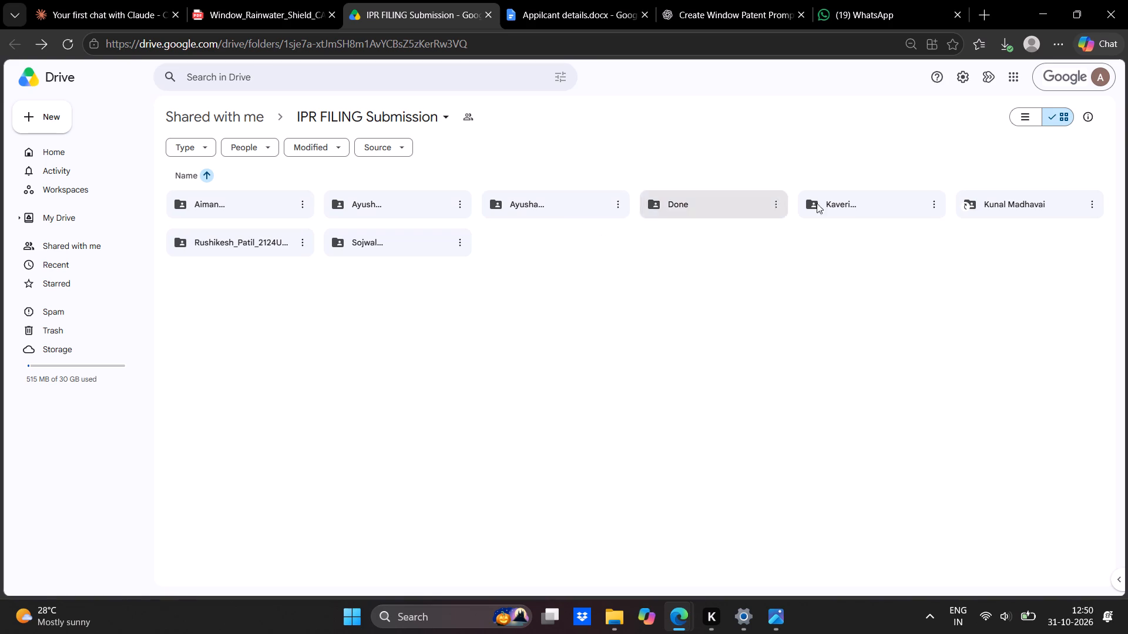
double_click(1010, 197)
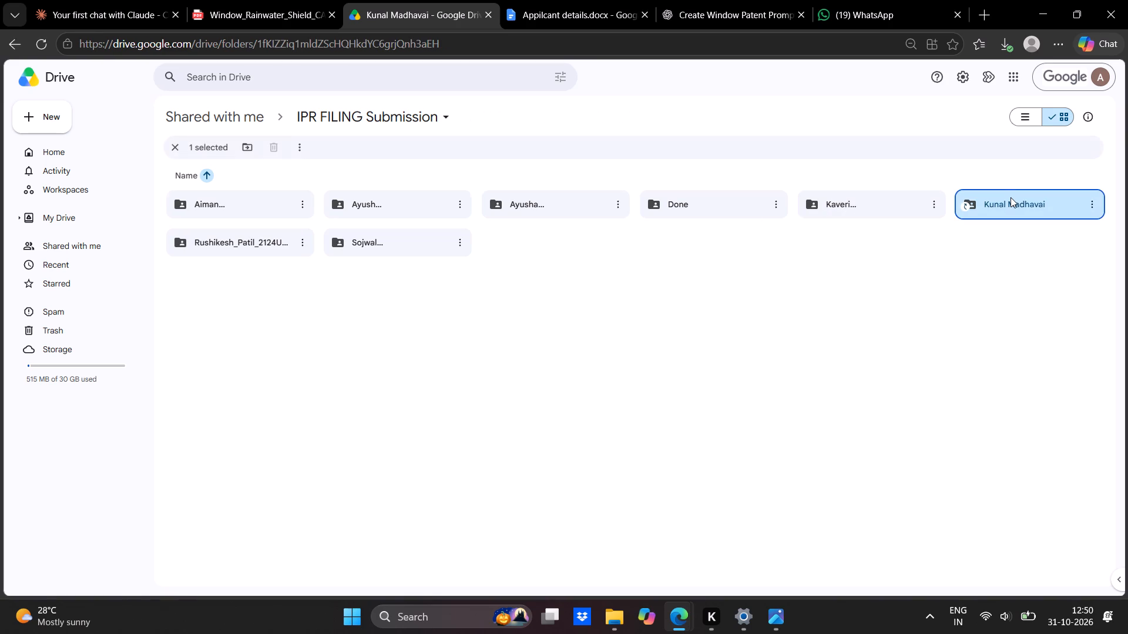
scroll(834, 331, "down", 2)
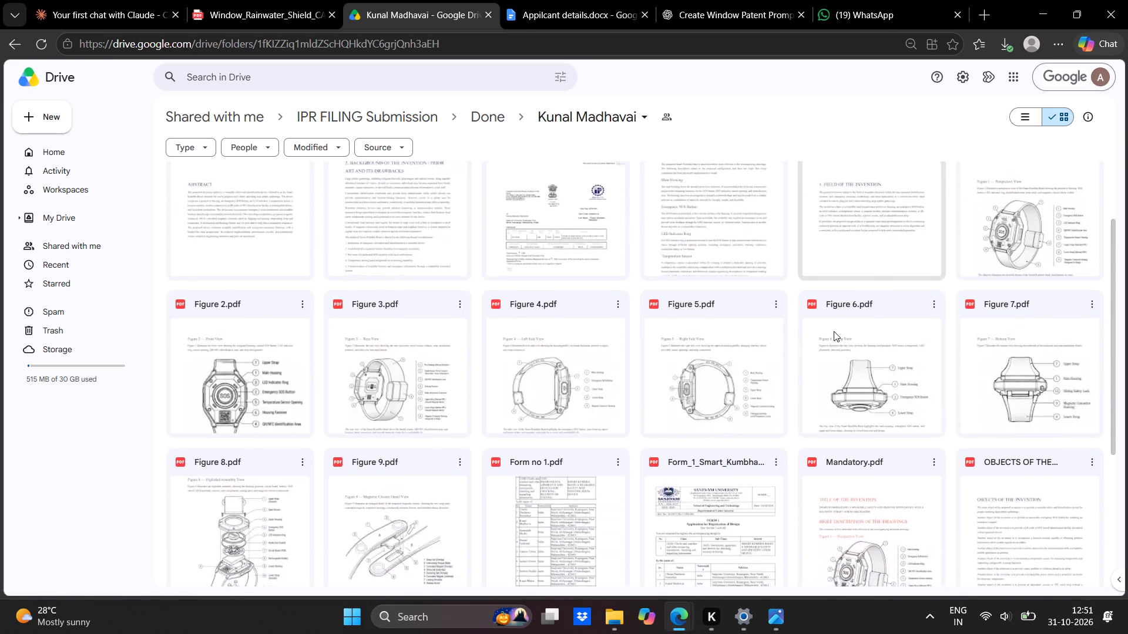
scroll(834, 331, "down", 3)
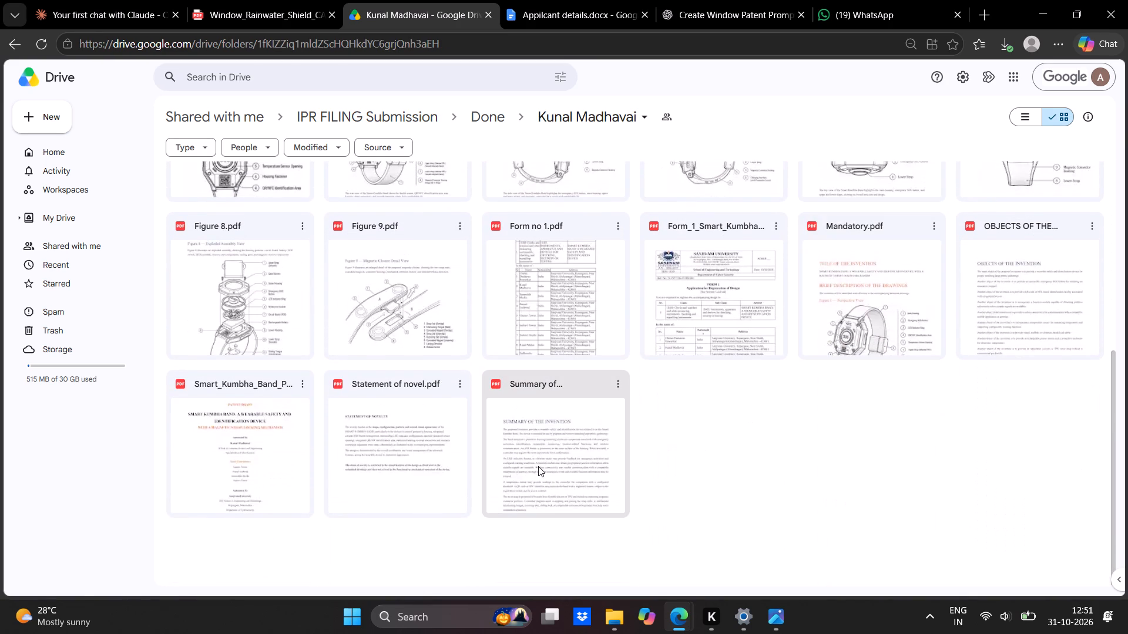
double_click(429, 457)
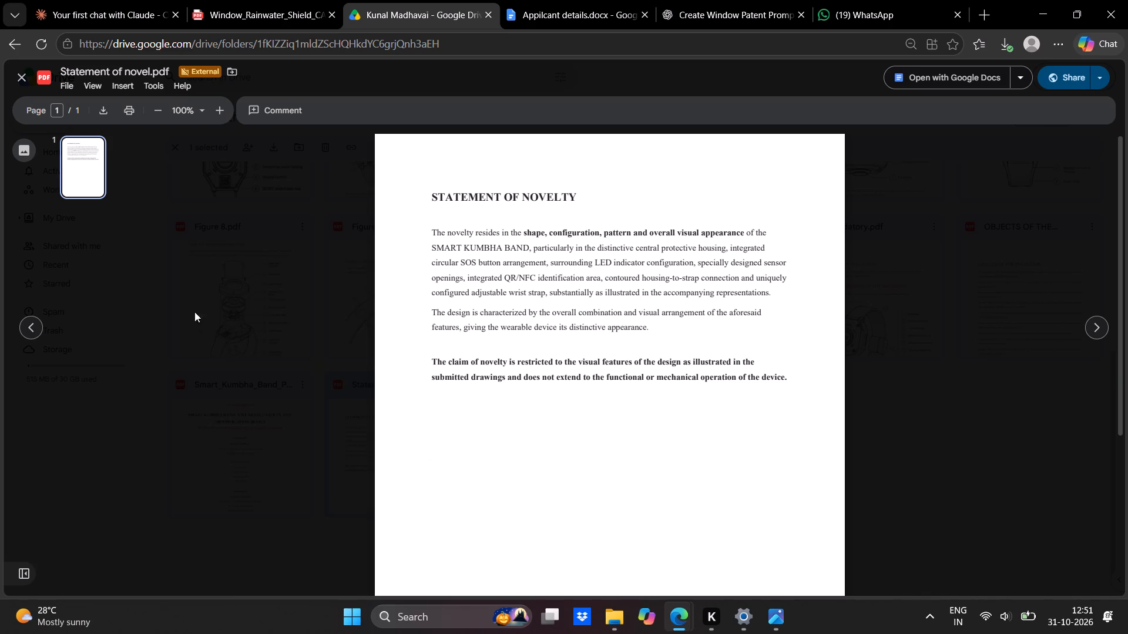
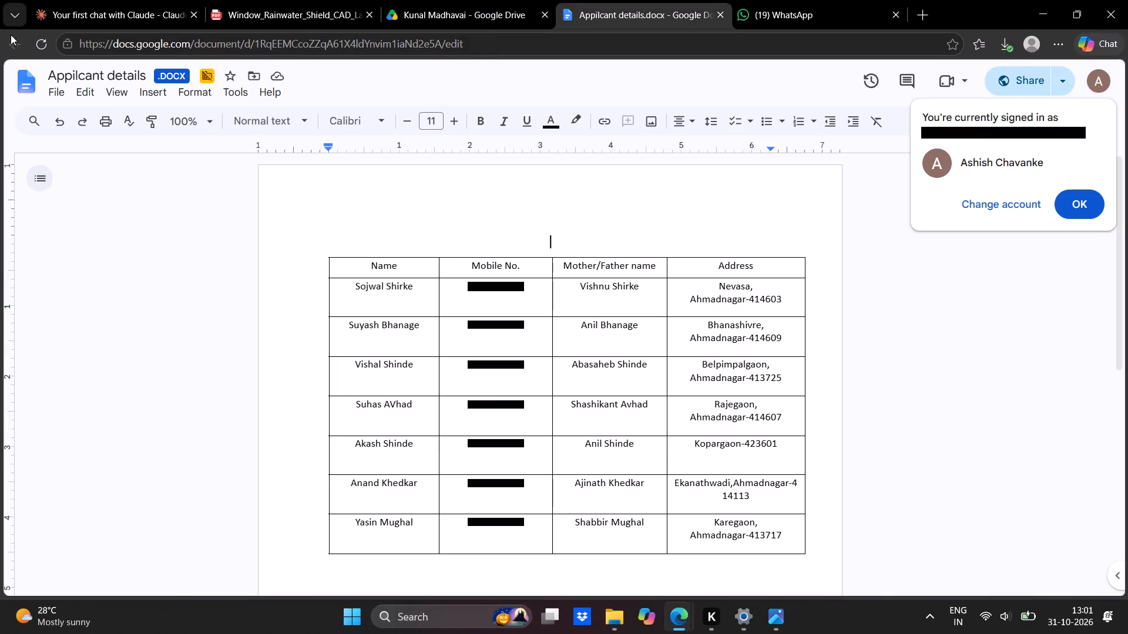
Close the Form no 1 PDF in Drive and open the Sojwal applicant's folder within IPR FILING Submission.
left_click(454, 5)
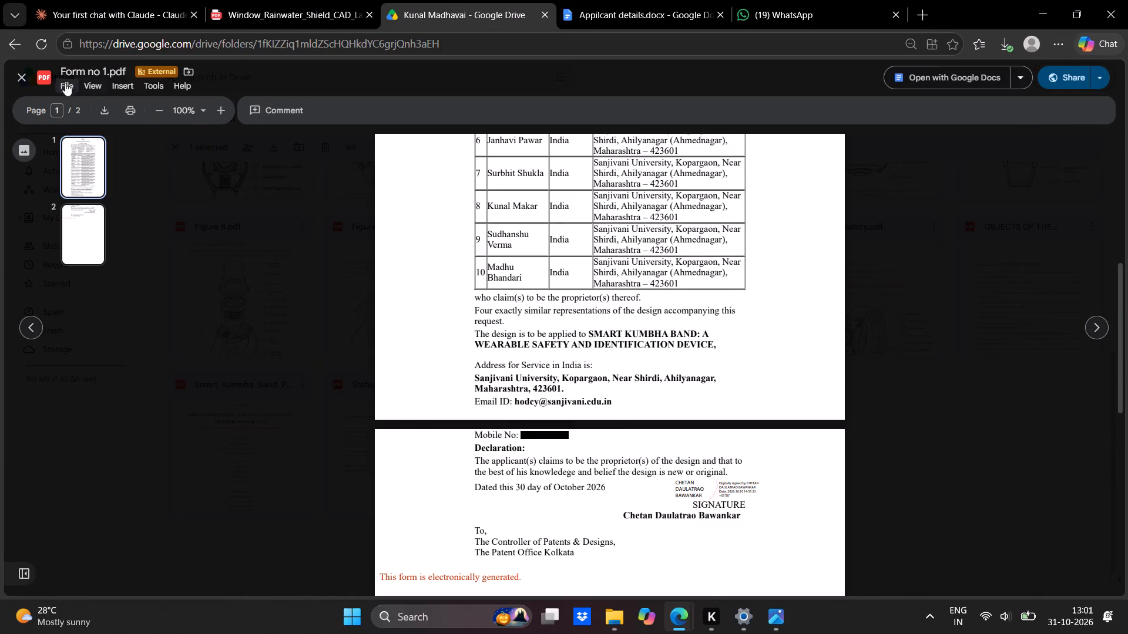
left_click(26, 76)
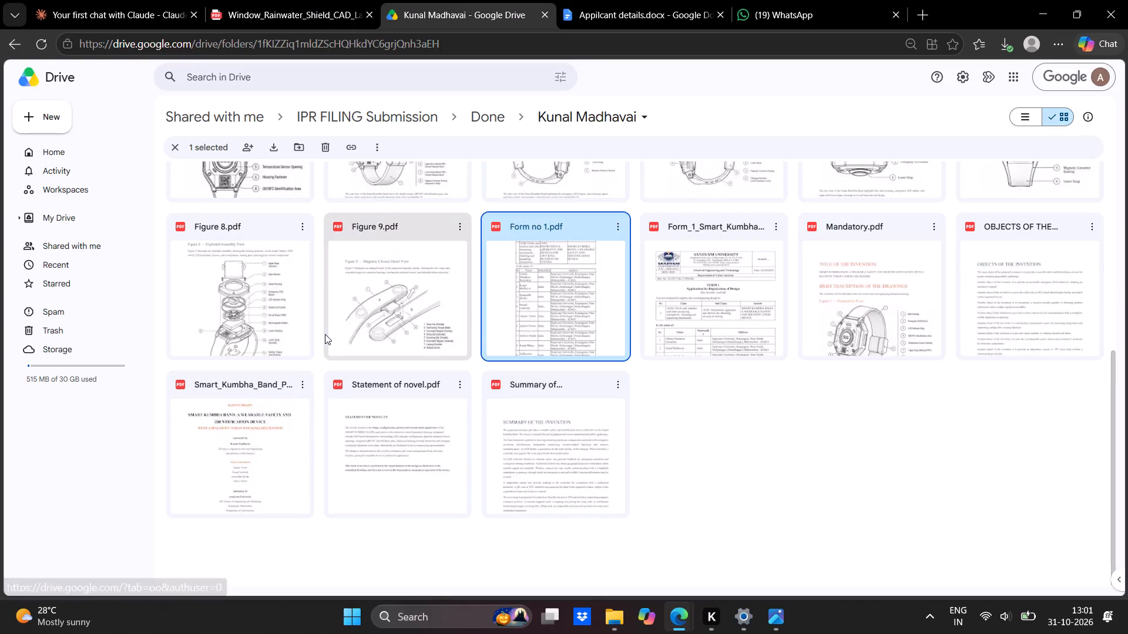
left_click(14, 51)
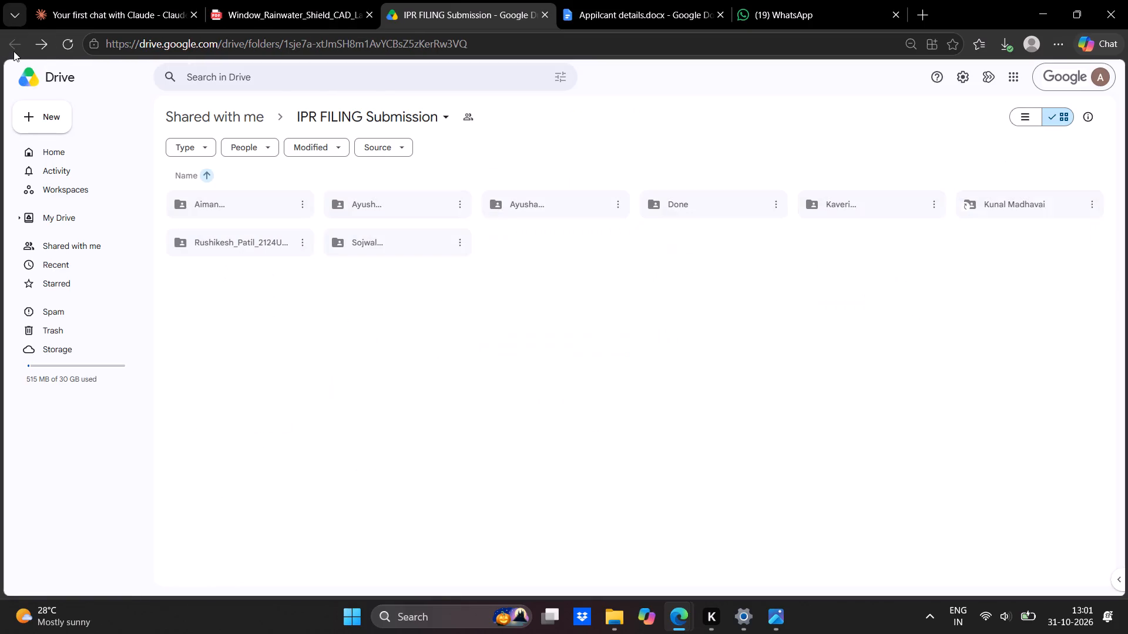
left_click(377, 180)
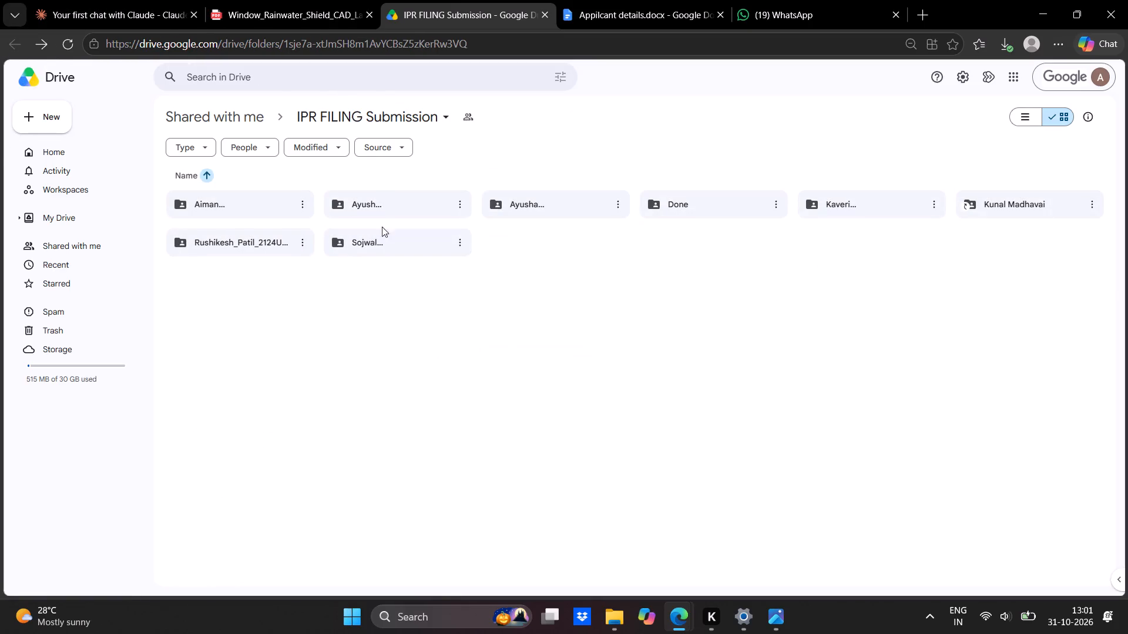
double_click(382, 231)
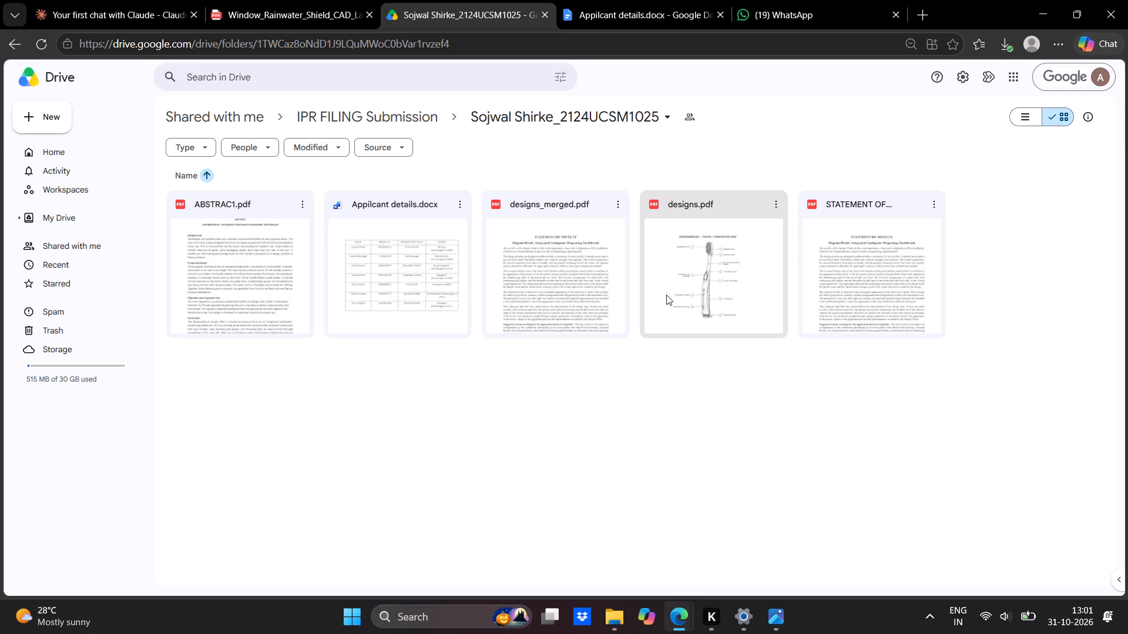
Review the statement of novelty and the Figure 1 perspective view in designs_merged.pdf, then close the preview.
double_click(567, 301)
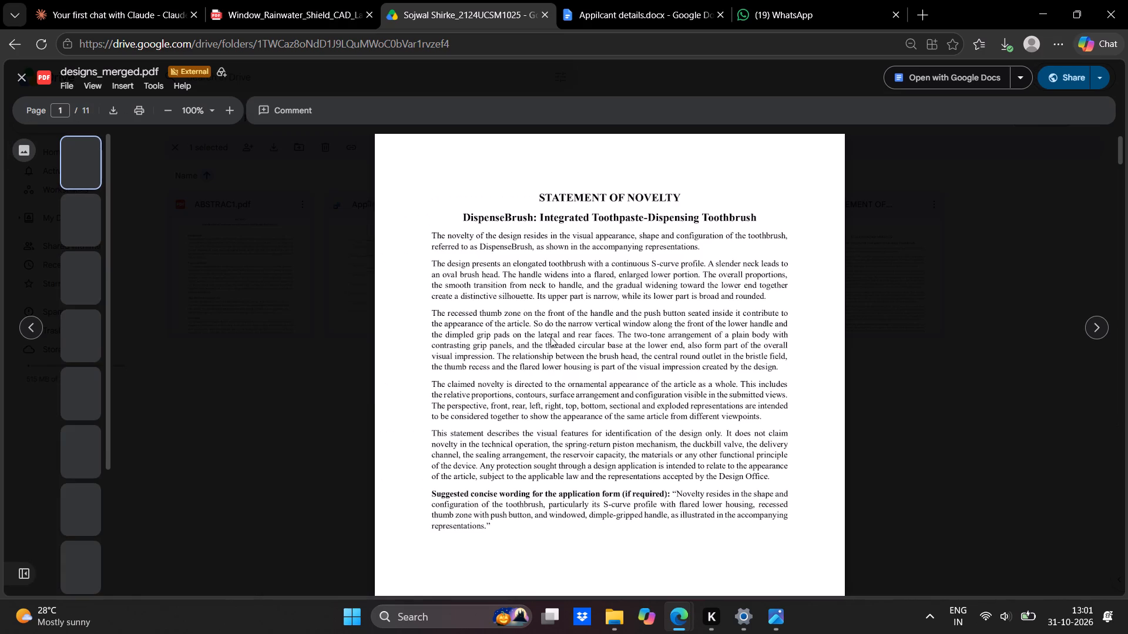
scroll(550, 337, "down", 1)
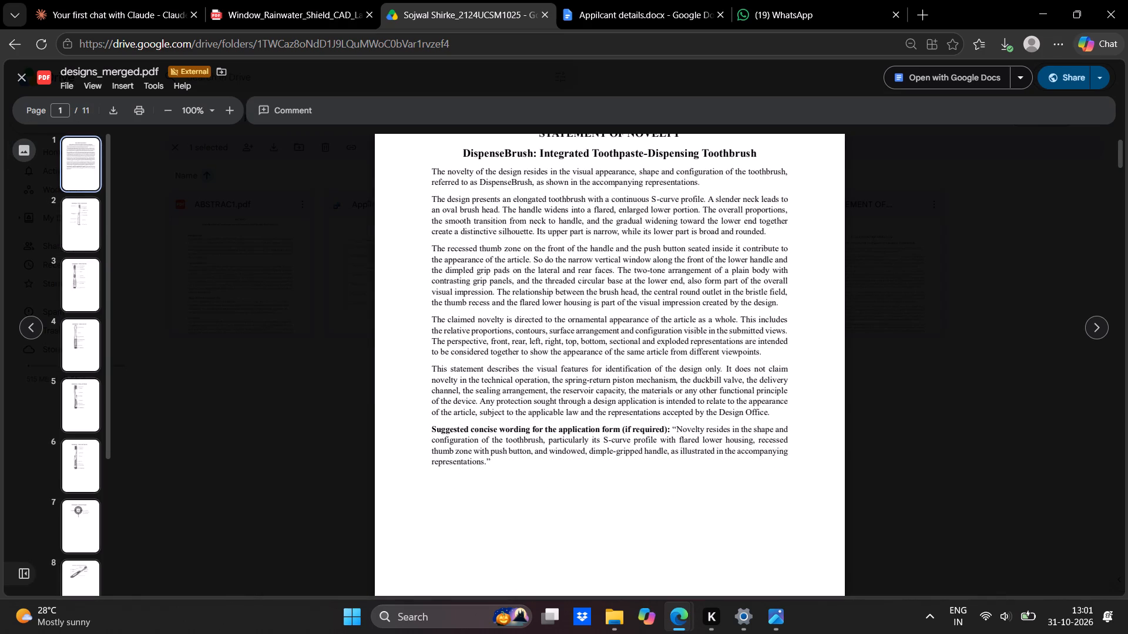
scroll(550, 337, "down", 4)
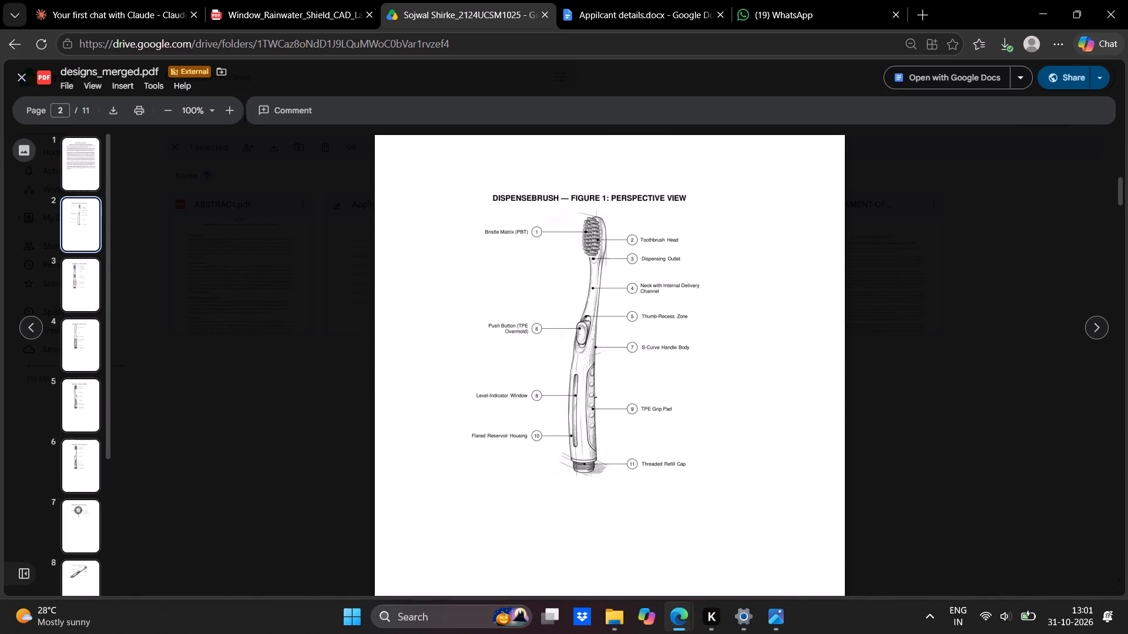
scroll(443, 379, "up", 4)
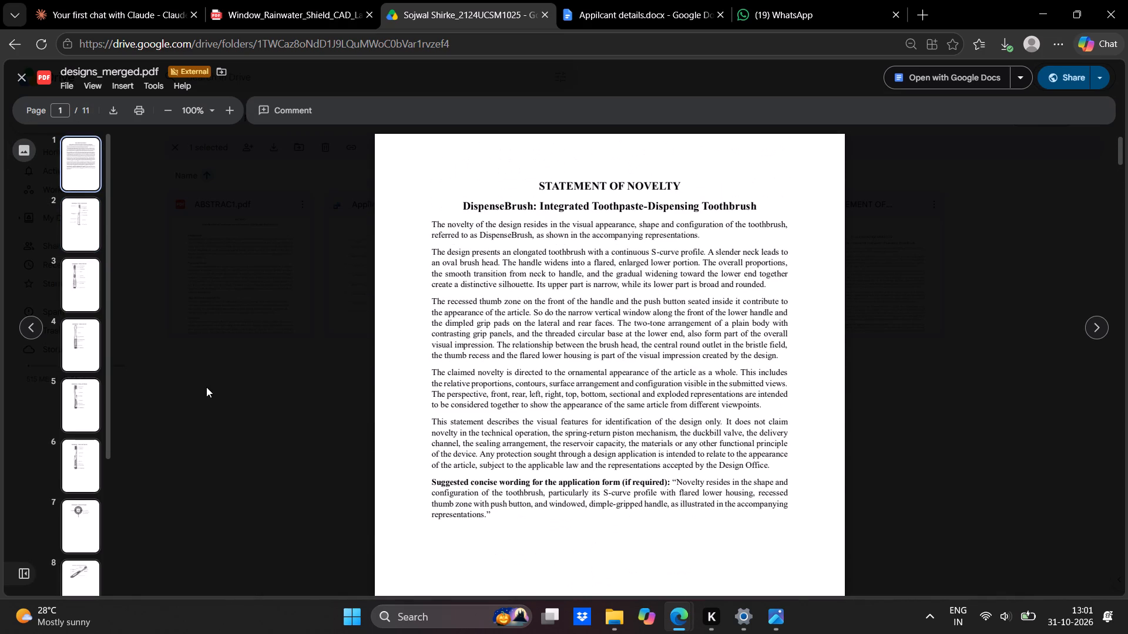
left_click(14, 75)
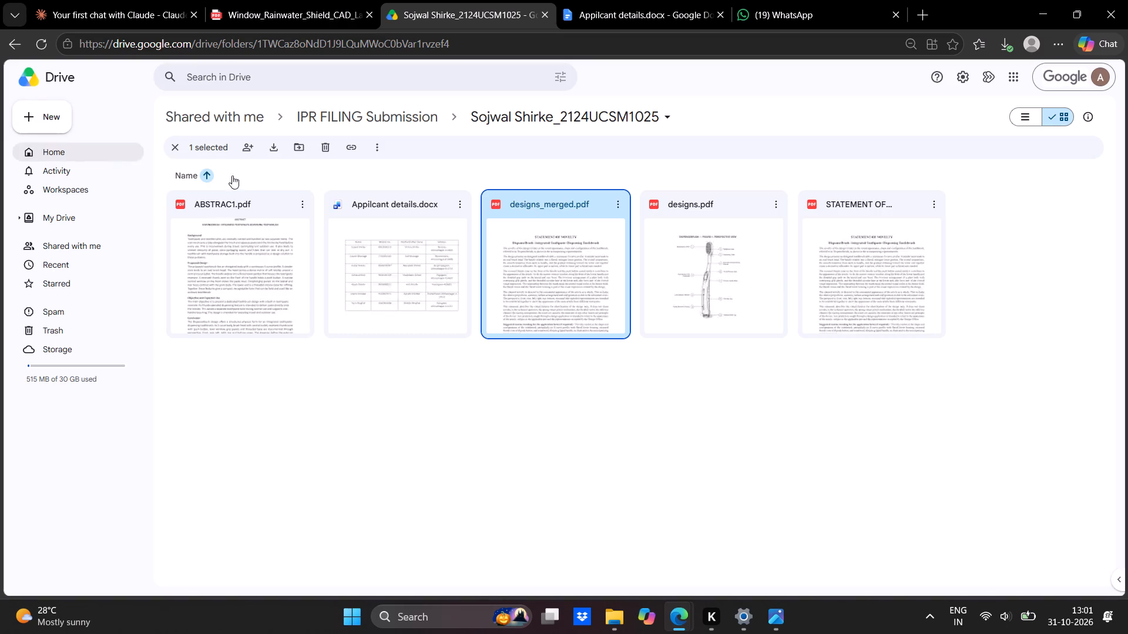
Open the Appilcant details.docx file from the applicant's Drive folder and look through the applicants table and the rest of the page.
left_click(368, 252)
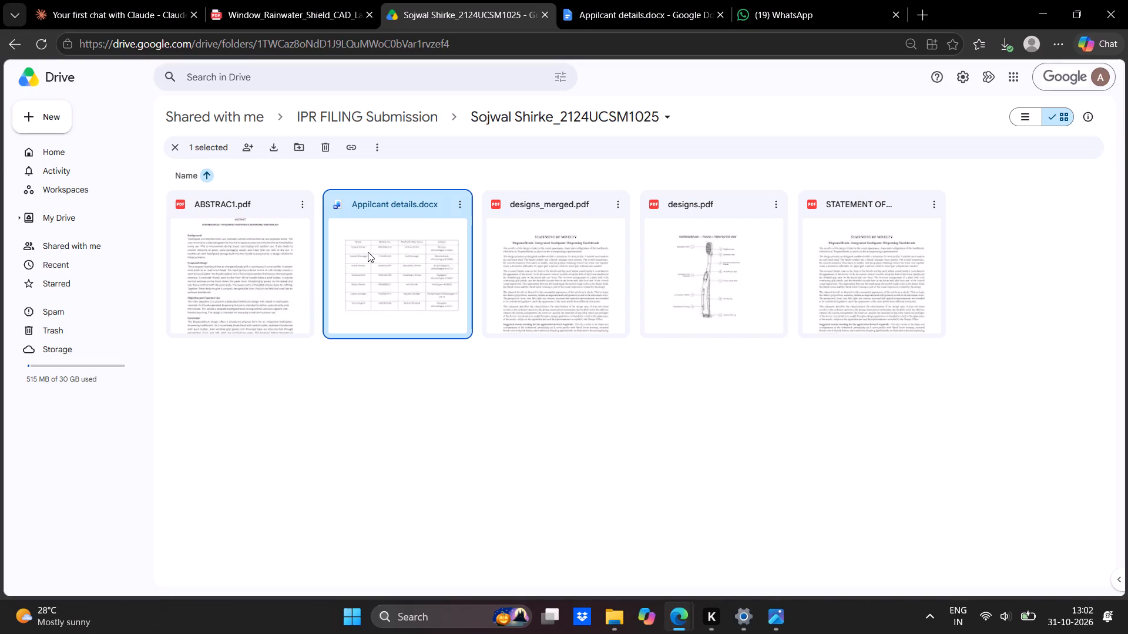
double_click(368, 252)
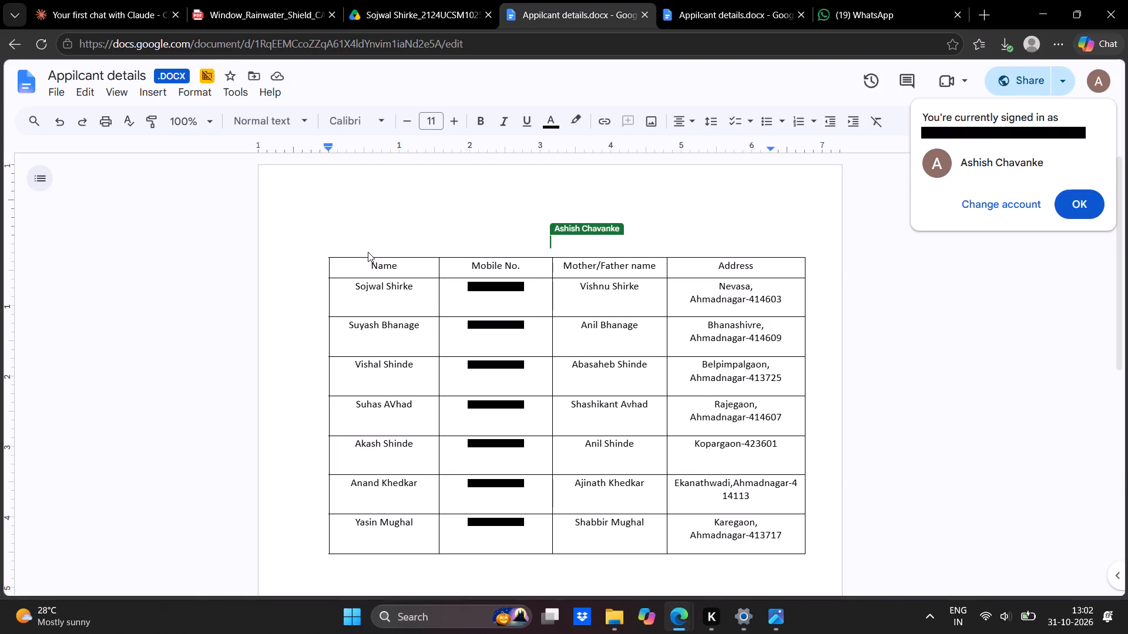
scroll(468, 481, "down", 5)
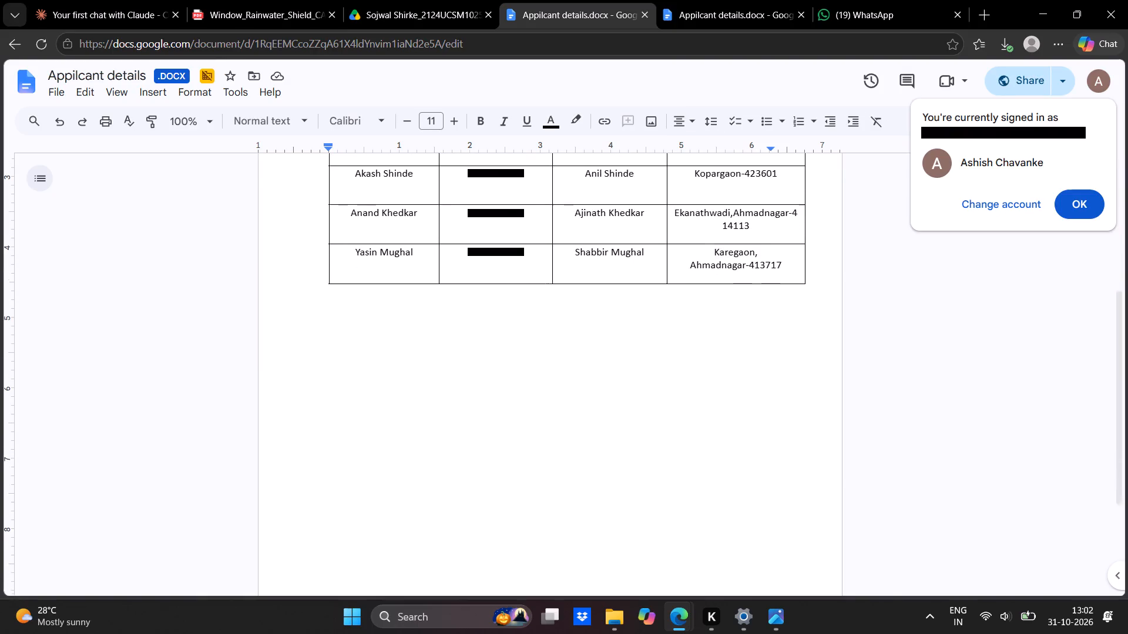
scroll(468, 481, "down", 4)
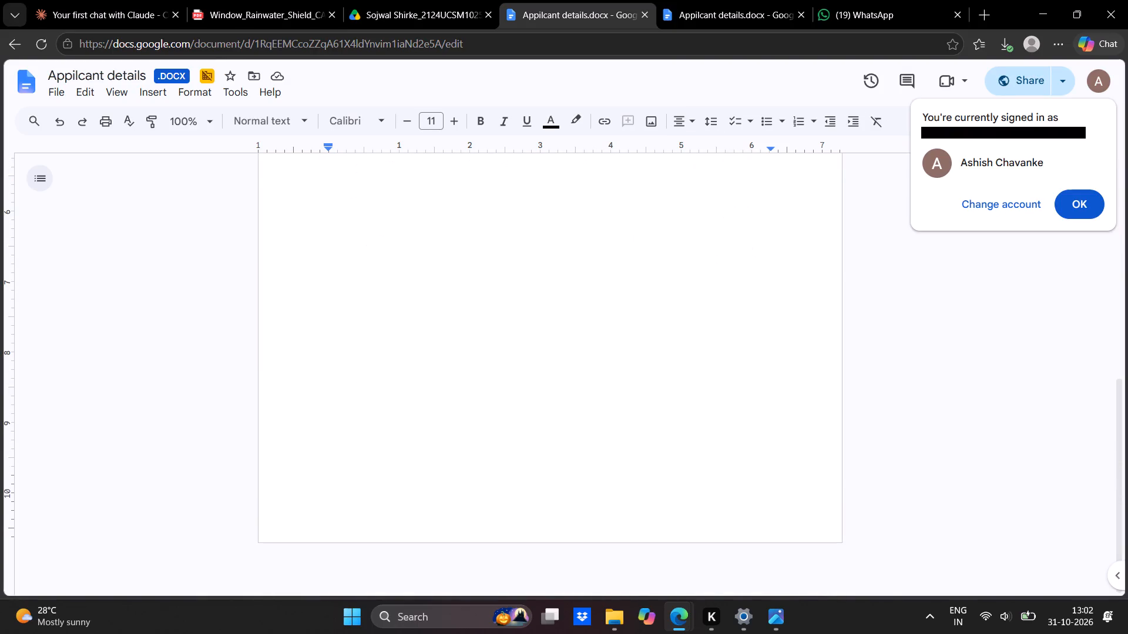
scroll(468, 481, "up", 9)
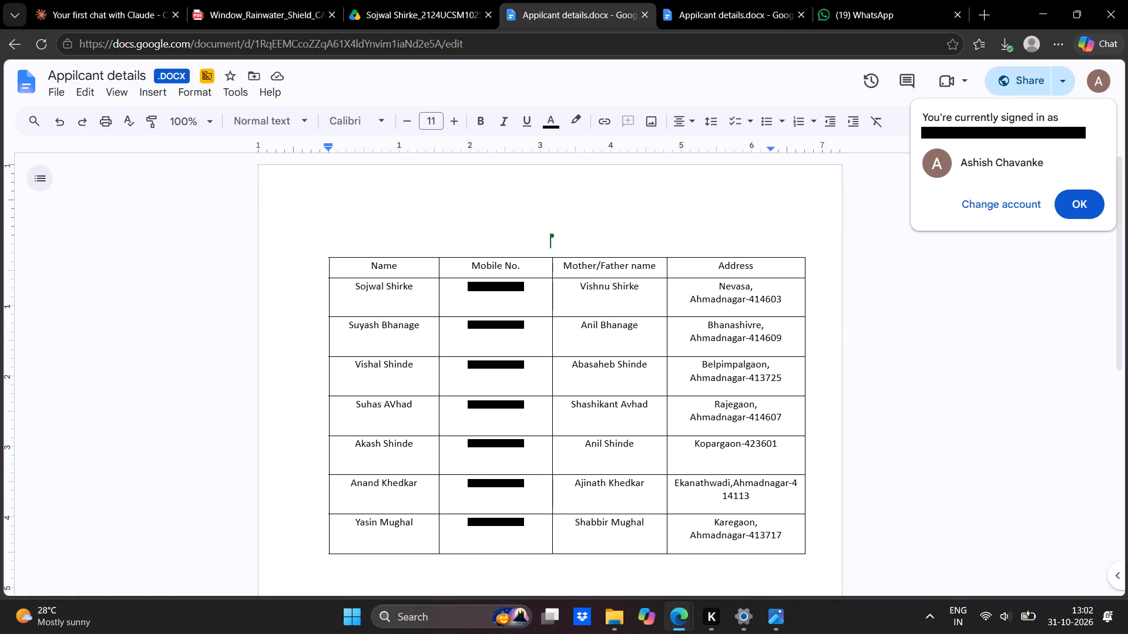
left_click(851, 341)
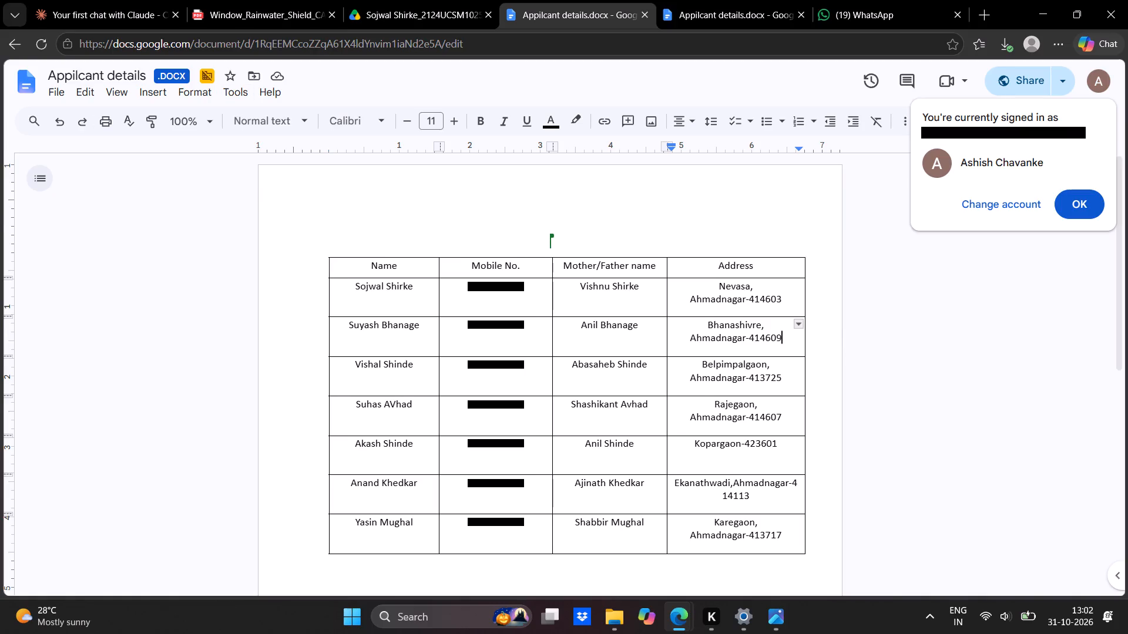
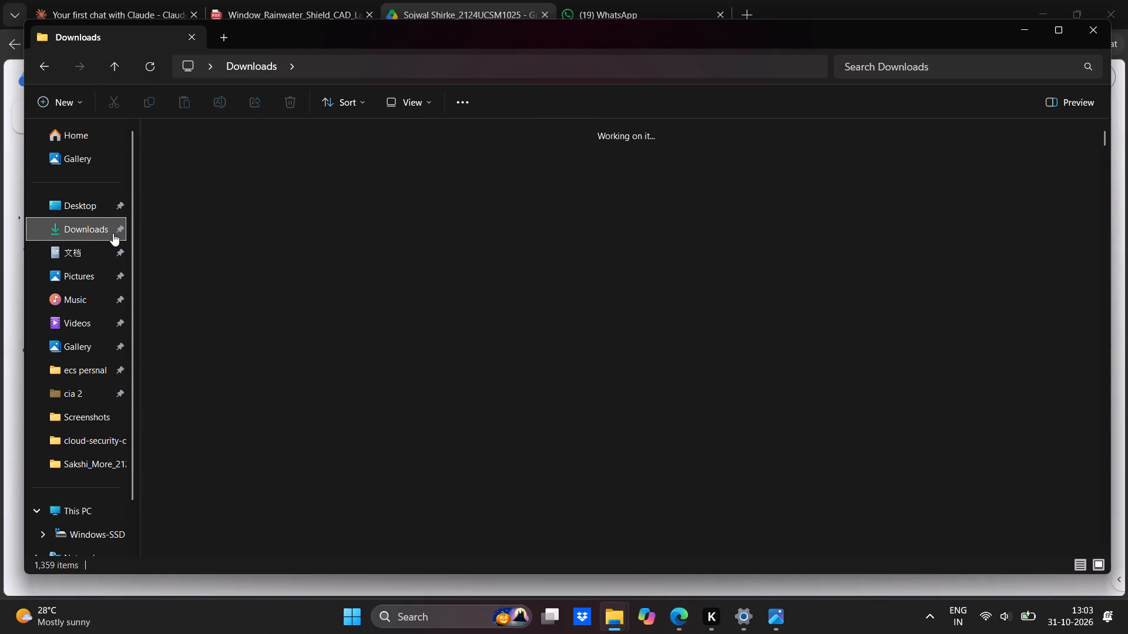
Open the Form no 1 PDF from the Downloads folder.
left_click(233, 255)
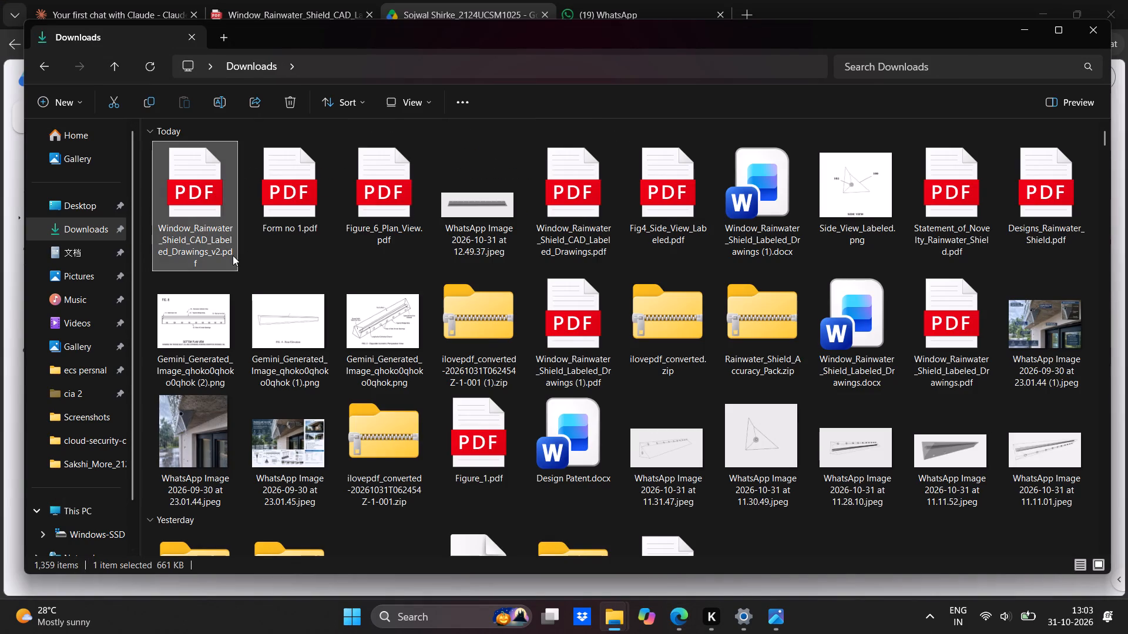
left_click_drag(302, 240, 302, 211)
double_click(302, 211)
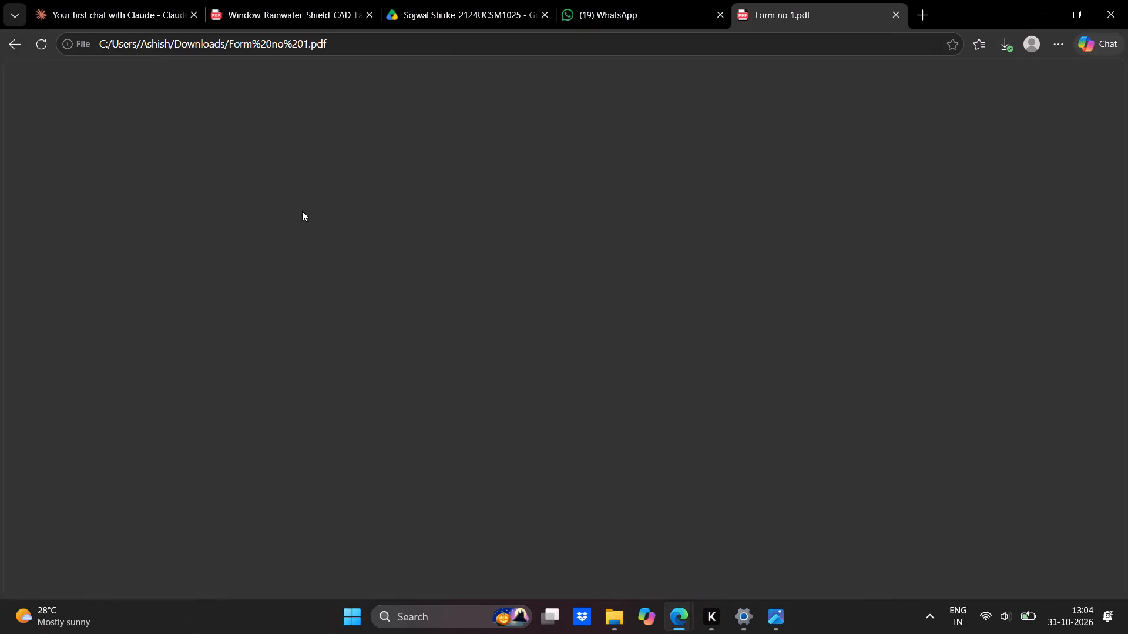
Review both pages of the downloaded Form no 1 PDF, examining the design class, article, applicant table and closing section.
scroll(429, 325, "up", 1)
scroll(429, 325, "down", 4)
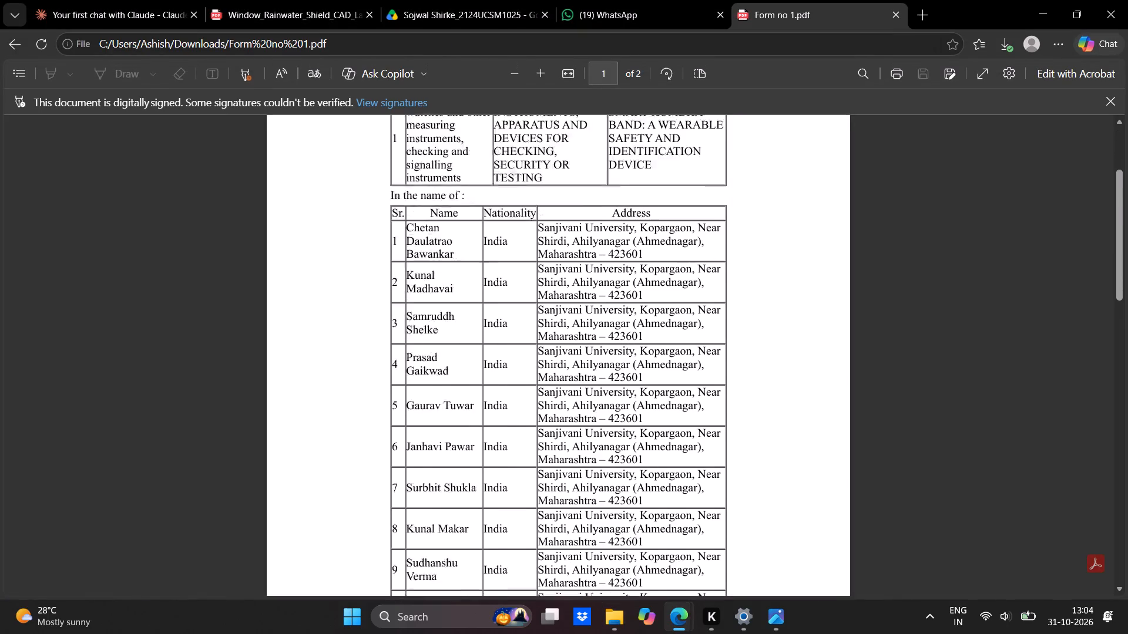
scroll(429, 325, "down", 4)
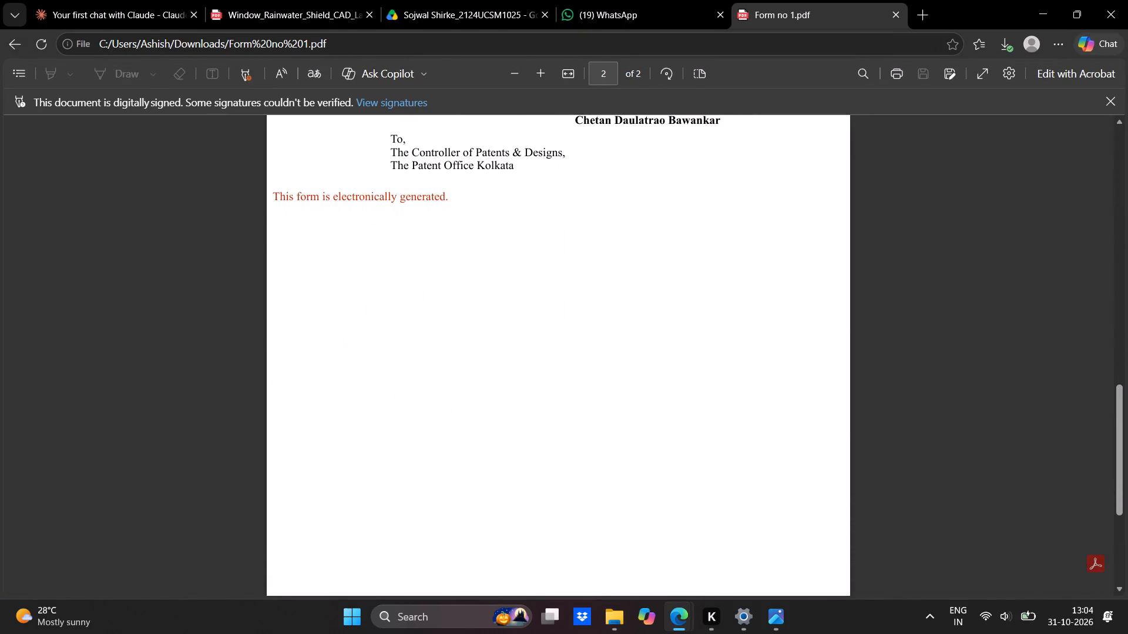
scroll(429, 325, "up", 11)
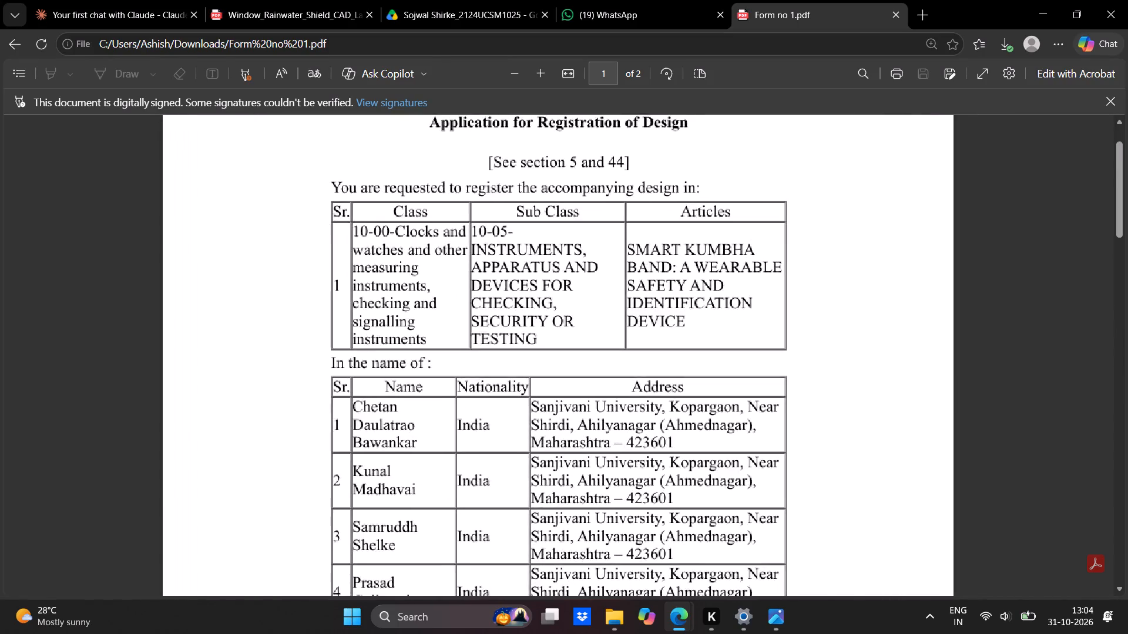
Re-read Form no 1 through both pages, checking the class and article table, the applicant list and the address for service.
scroll(550, 301, "up", 5)
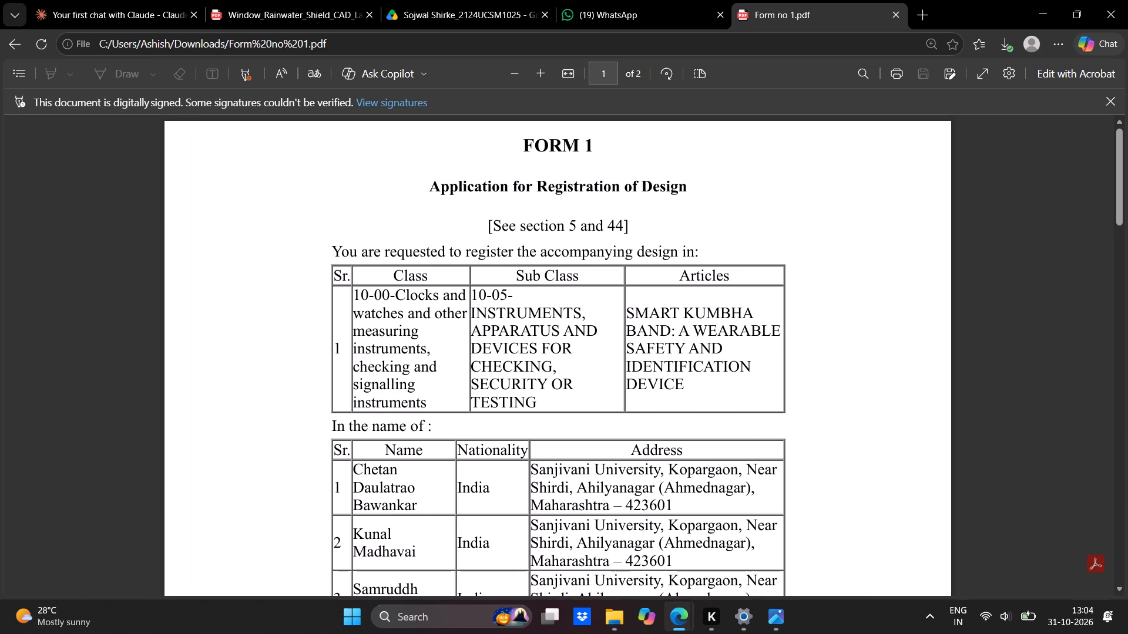
scroll(550, 301, "right", 1)
scroll(550, 301, "down", 6)
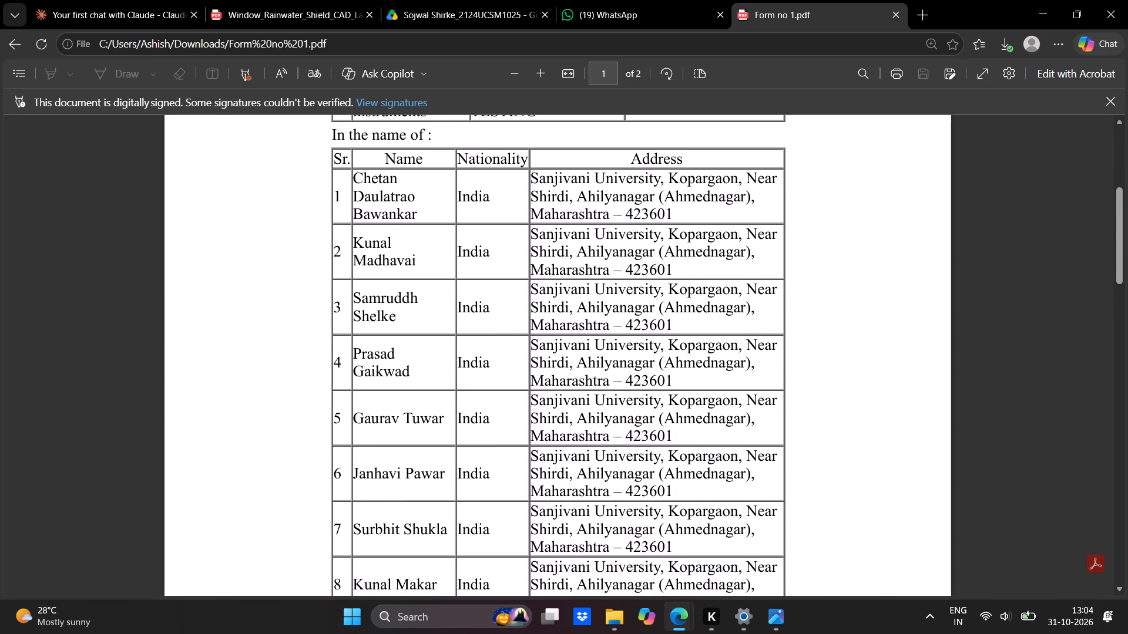
scroll(550, 301, "up", 4)
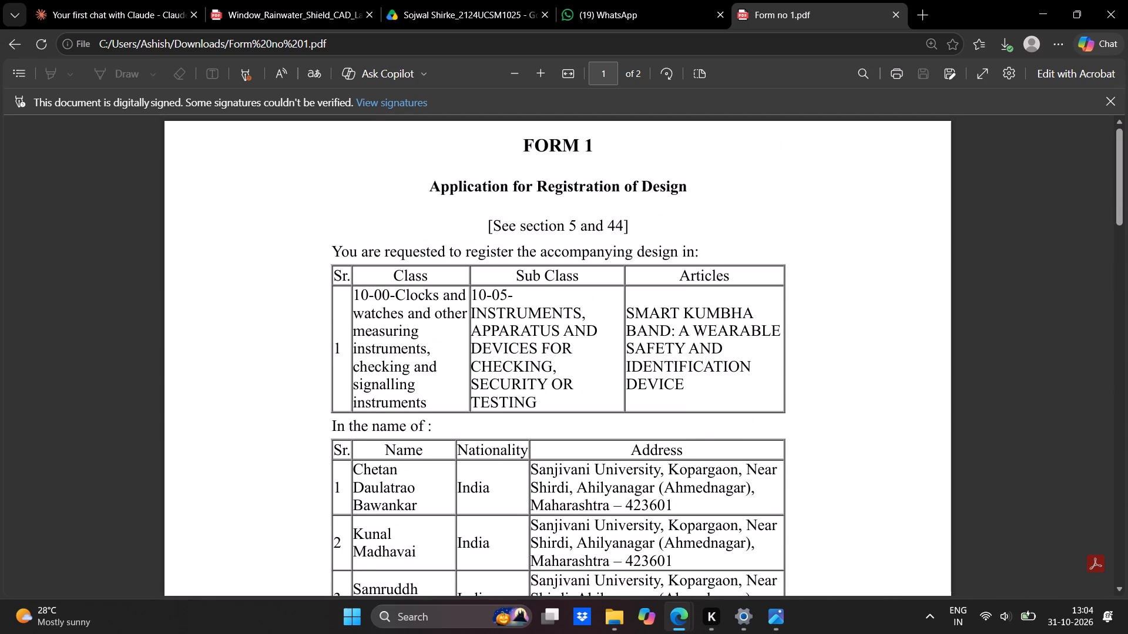
scroll(550, 301, "up", 1)
scroll(550, 301, "down", 2)
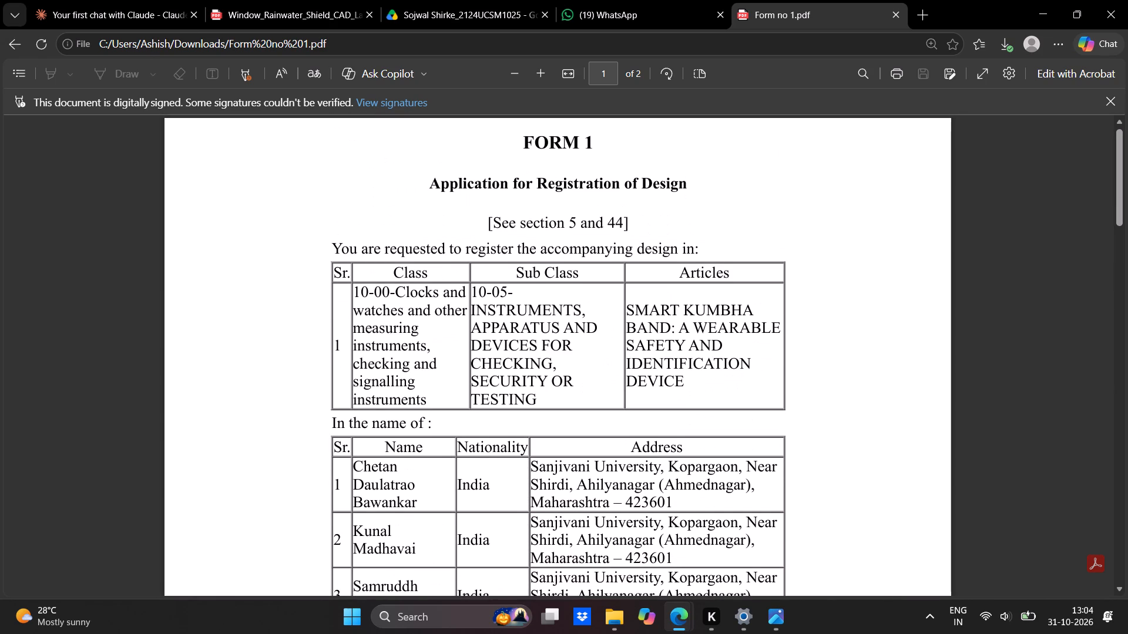
scroll(550, 301, "down", 6)
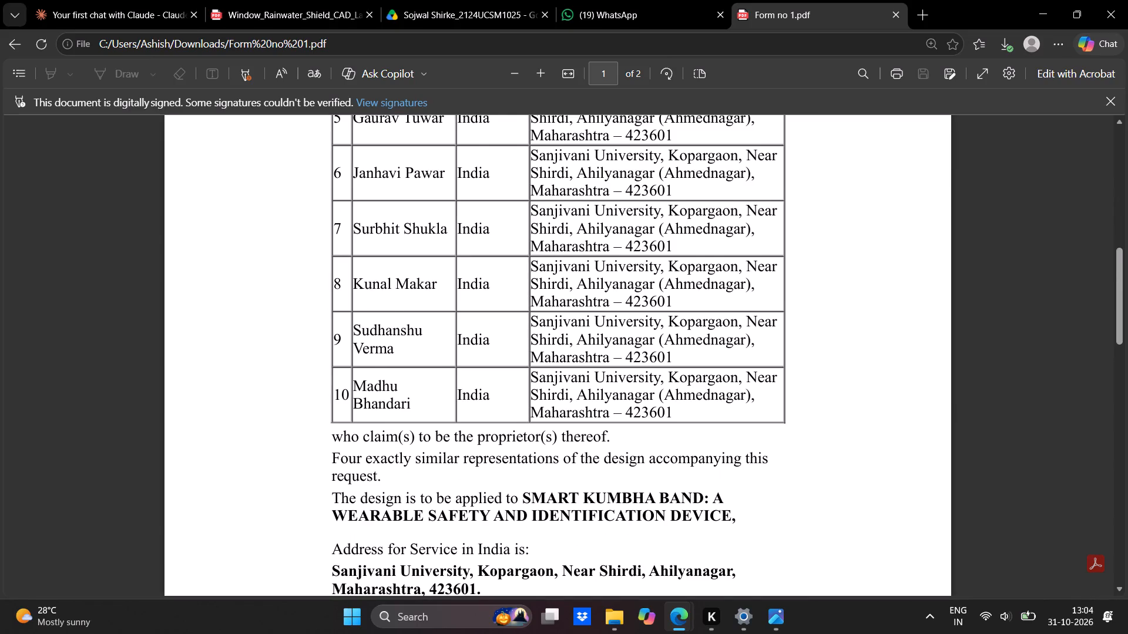
scroll(440, 508, "down", 8)
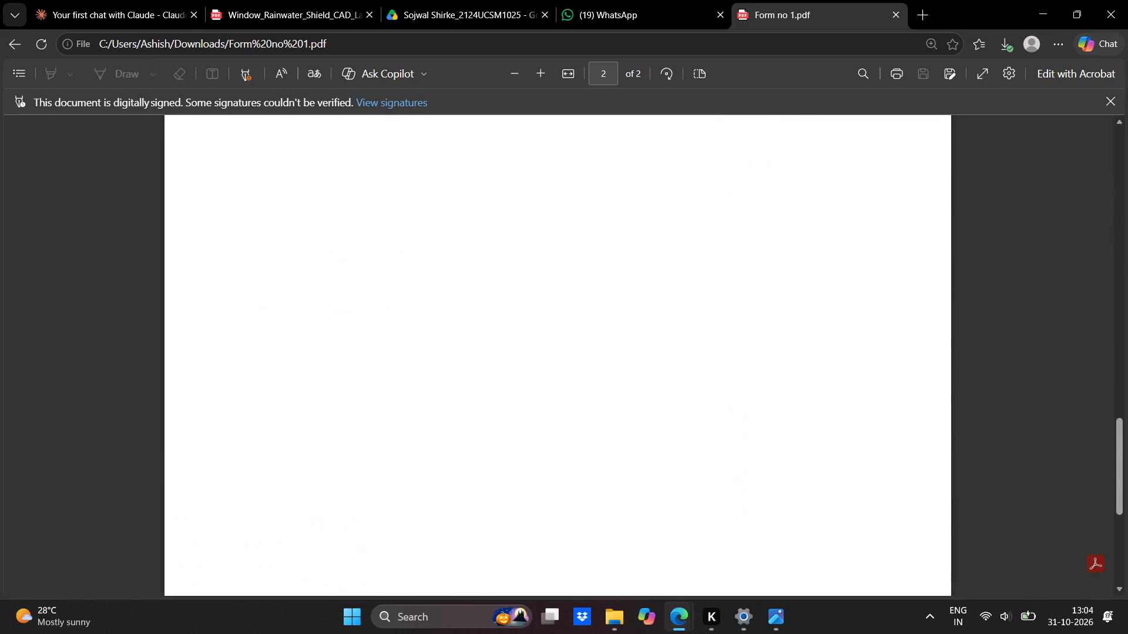
scroll(440, 508, "down", 1)
scroll(440, 508, "up", 16)
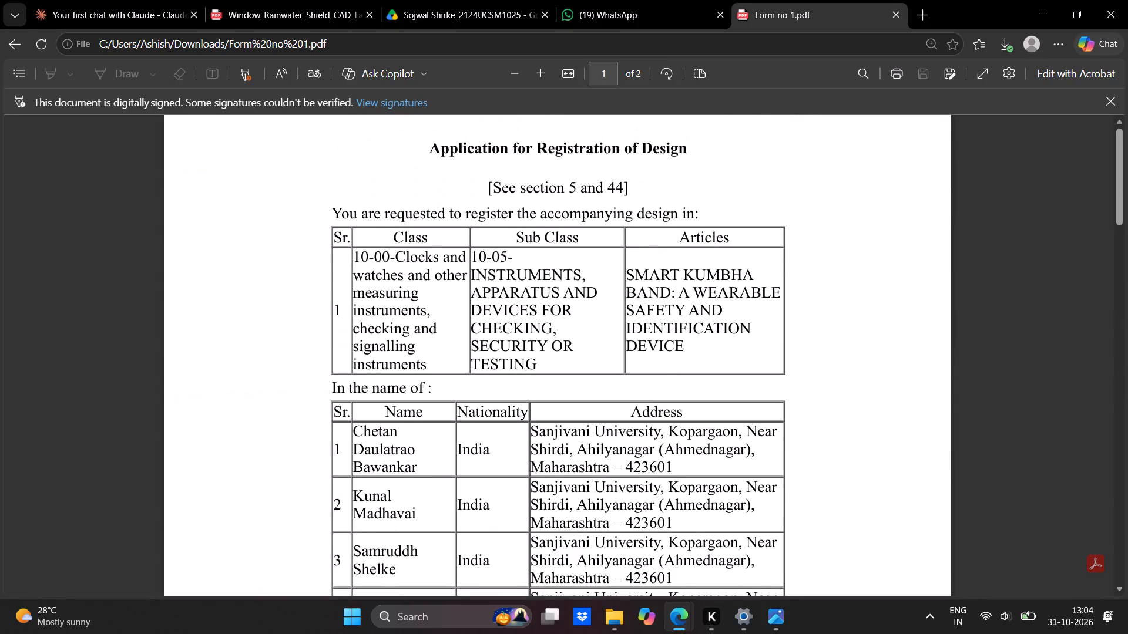
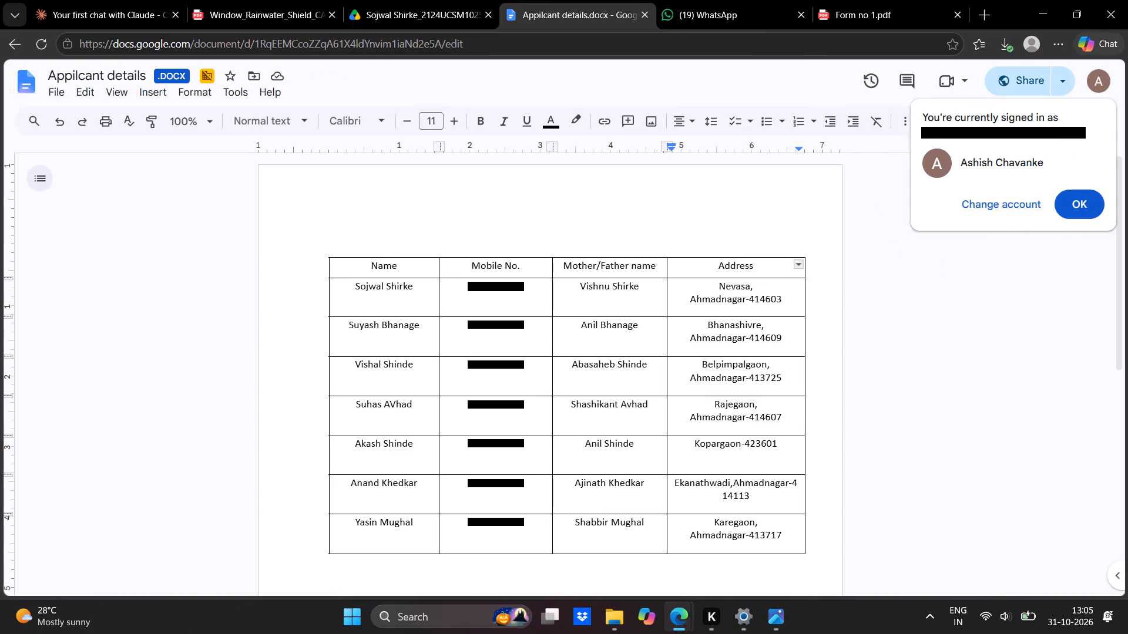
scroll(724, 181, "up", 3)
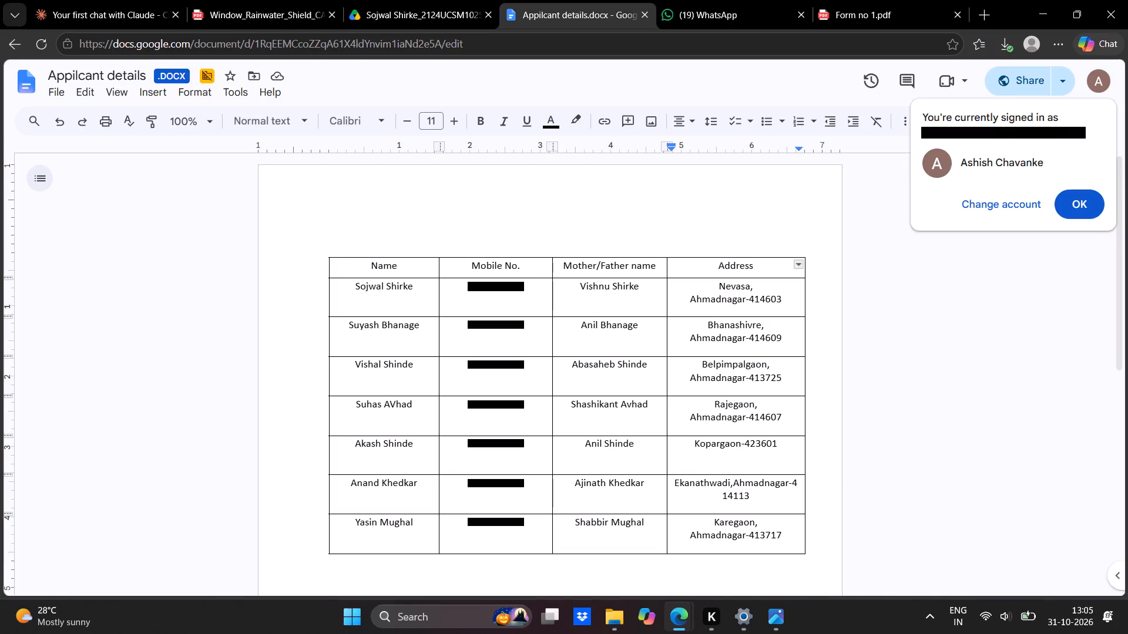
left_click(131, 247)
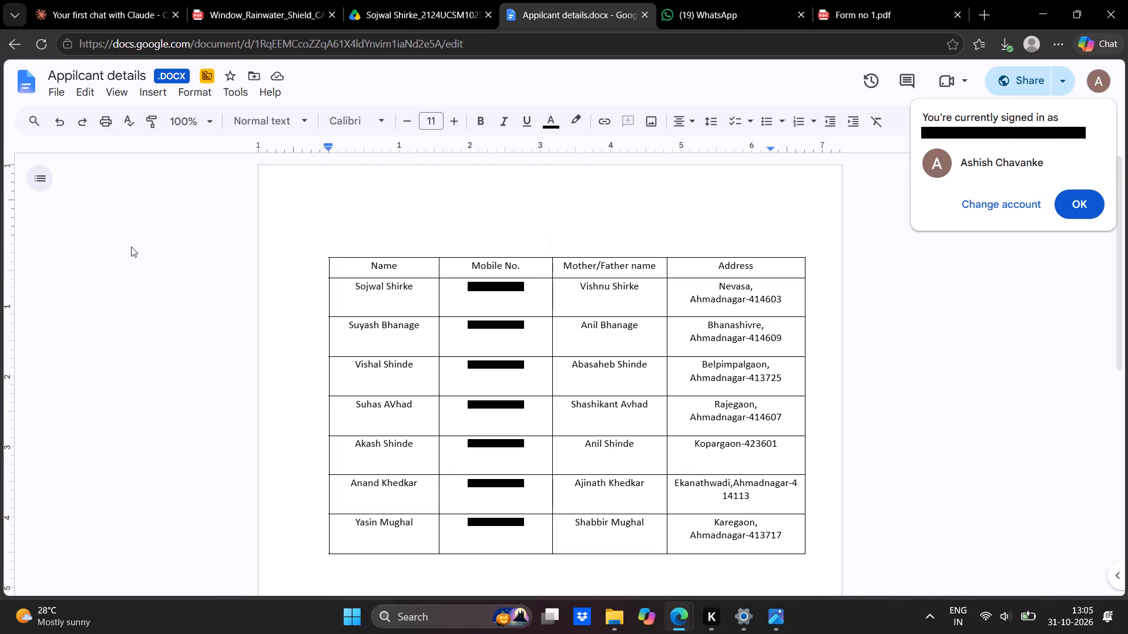
Search the web for "i love pdf" in a new browser tab and open the iLovePDF website.
left_click(996, 13)
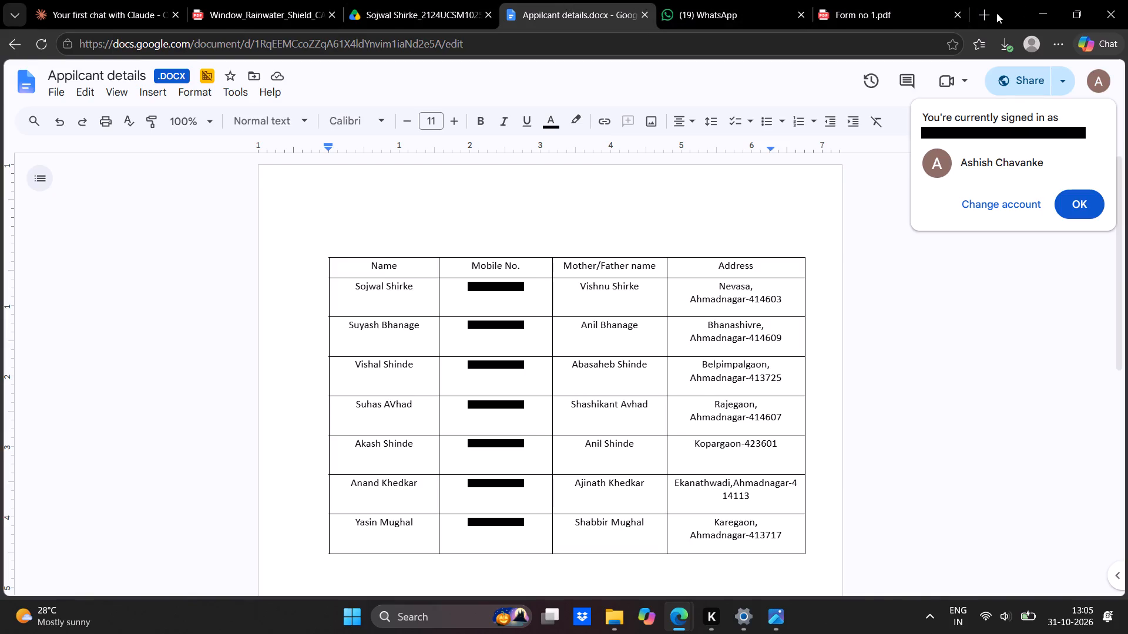
left_click(988, 14)
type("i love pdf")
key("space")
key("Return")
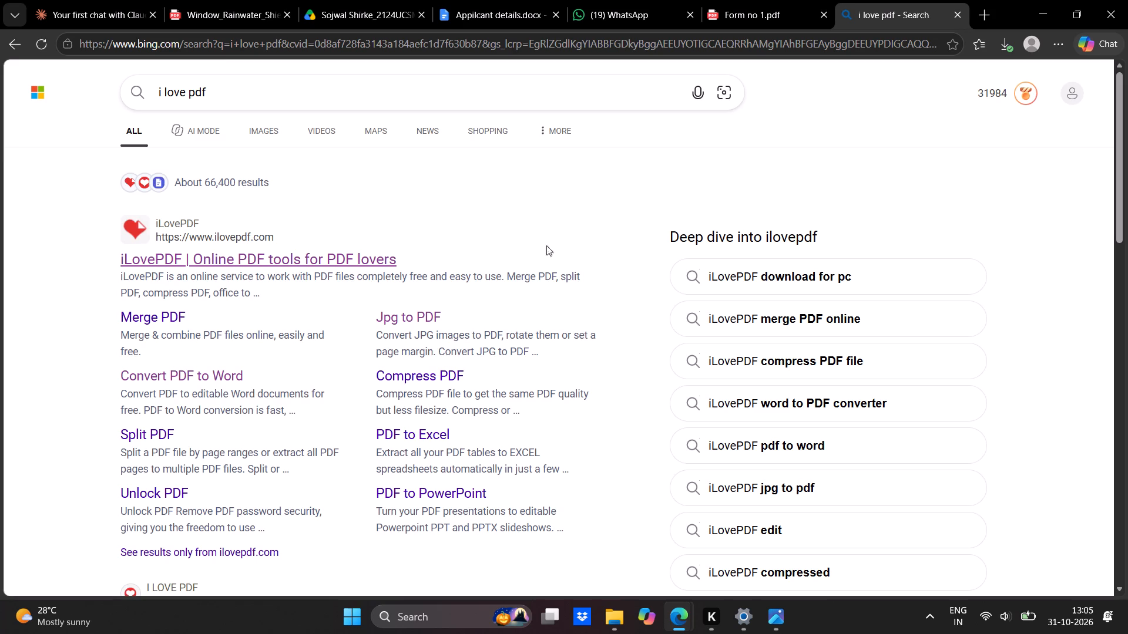
left_click(337, 248)
left_click(338, 255)
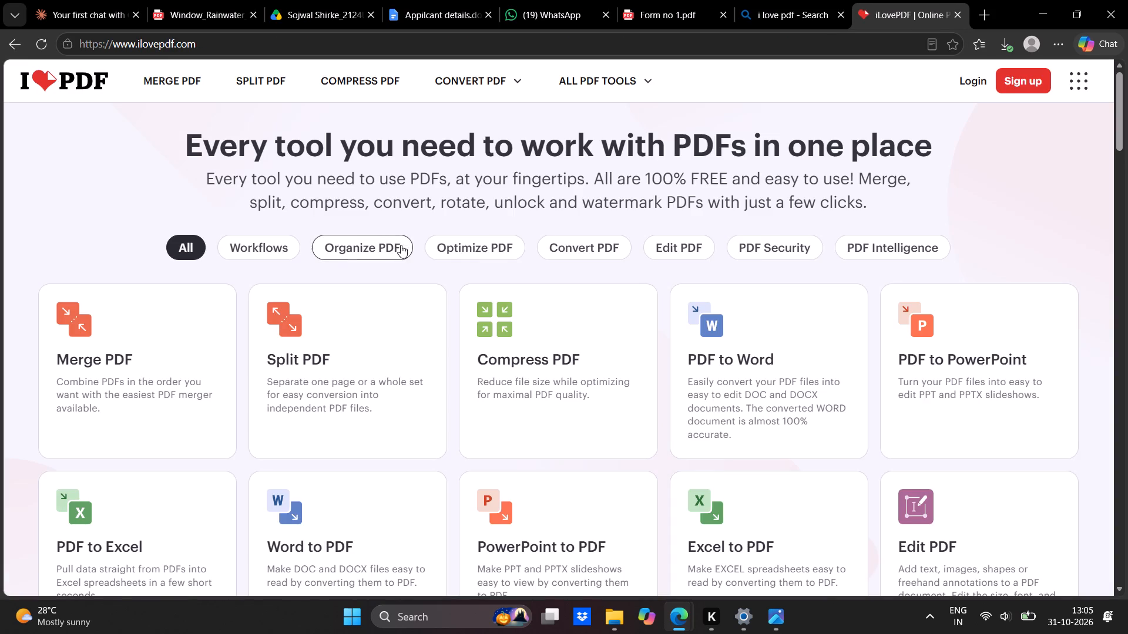
Choose Designs_Rainwater_Shield.pdf from Downloads as the file for iLovePDF's PDF to Word converter.
left_click(746, 372)
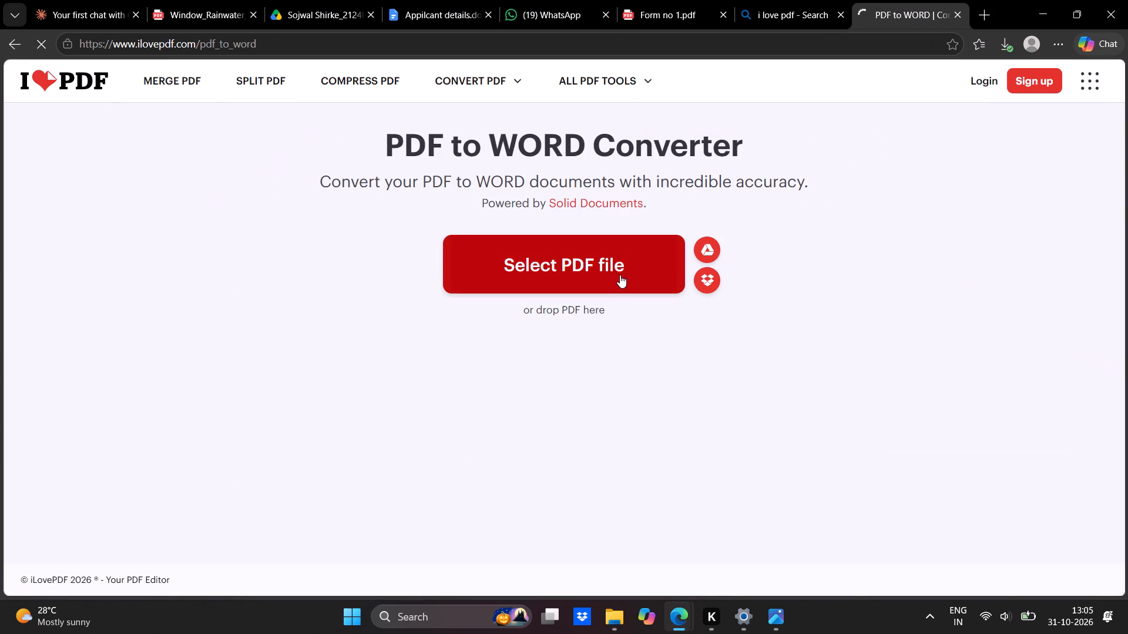
left_click(620, 275)
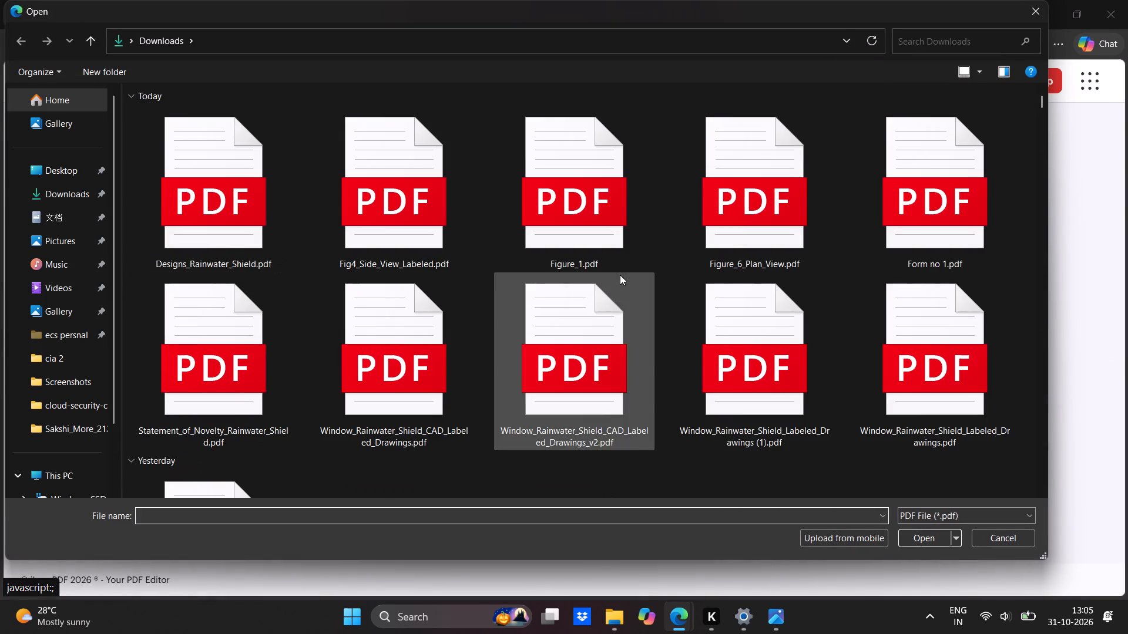
double_click(224, 207)
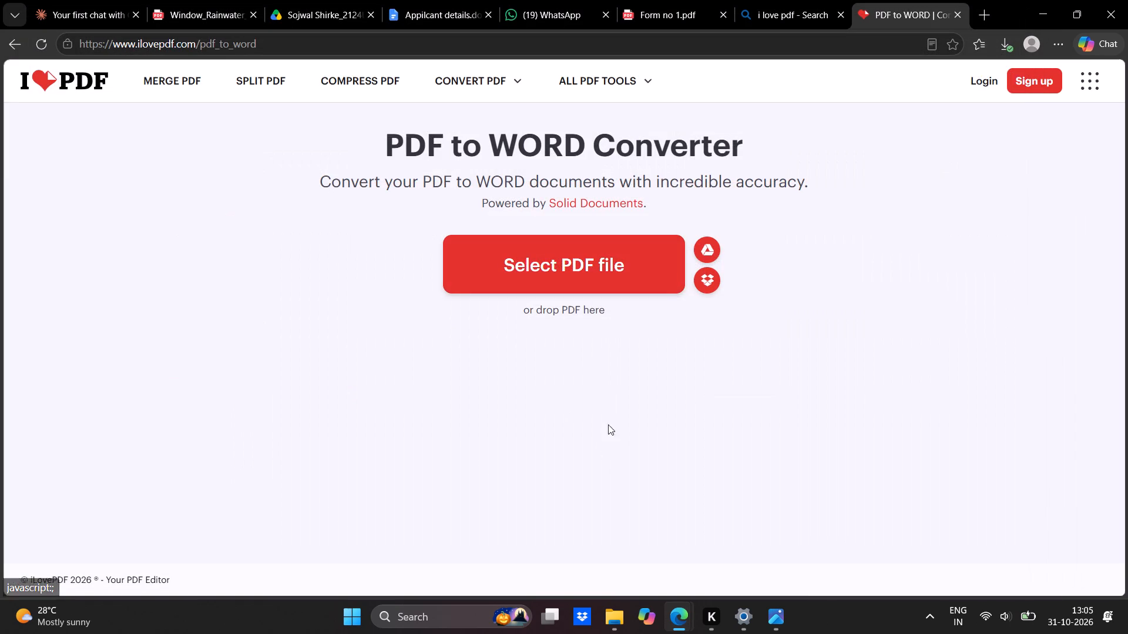
Close the Form no 1 PDF that is open in the browser.
left_click(768, 0)
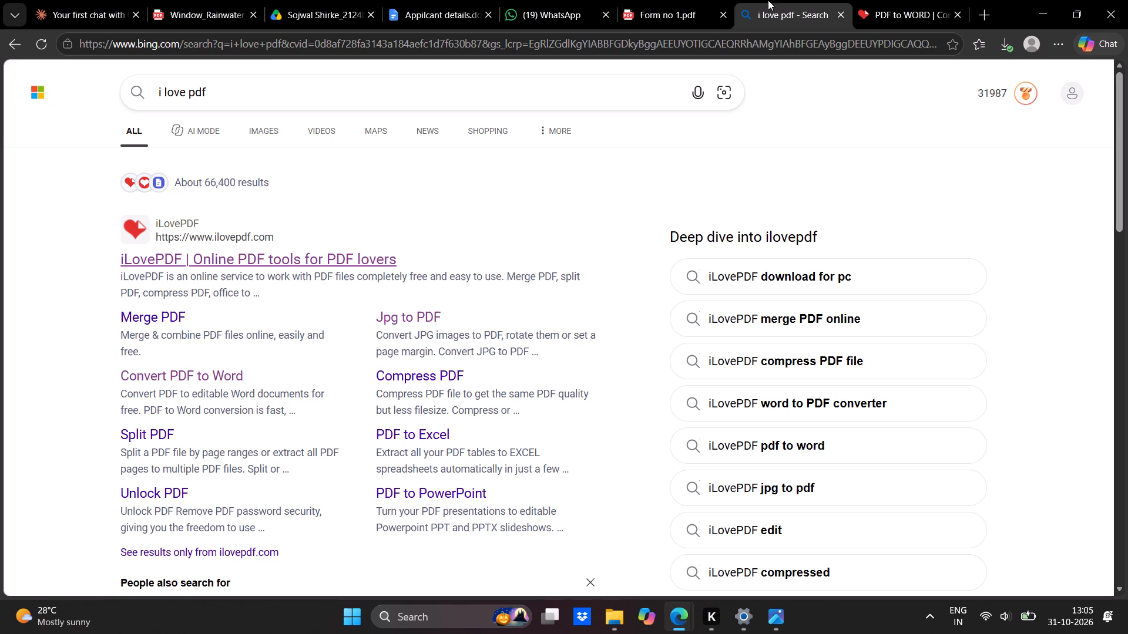
left_click(874, 0)
left_click(689, 0)
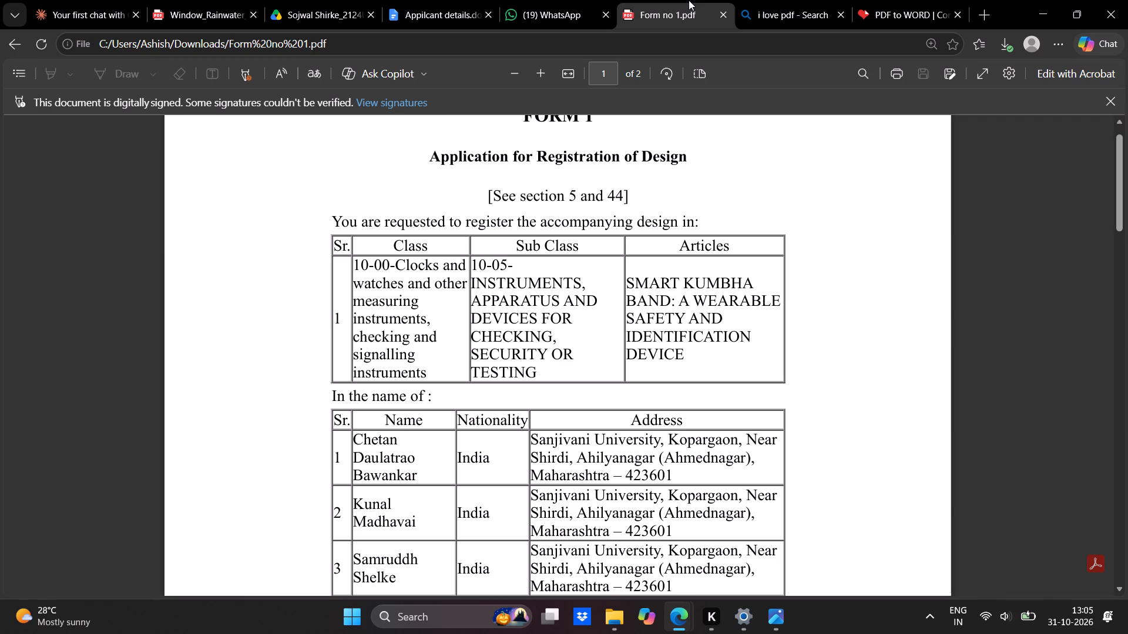
left_click(719, 11)
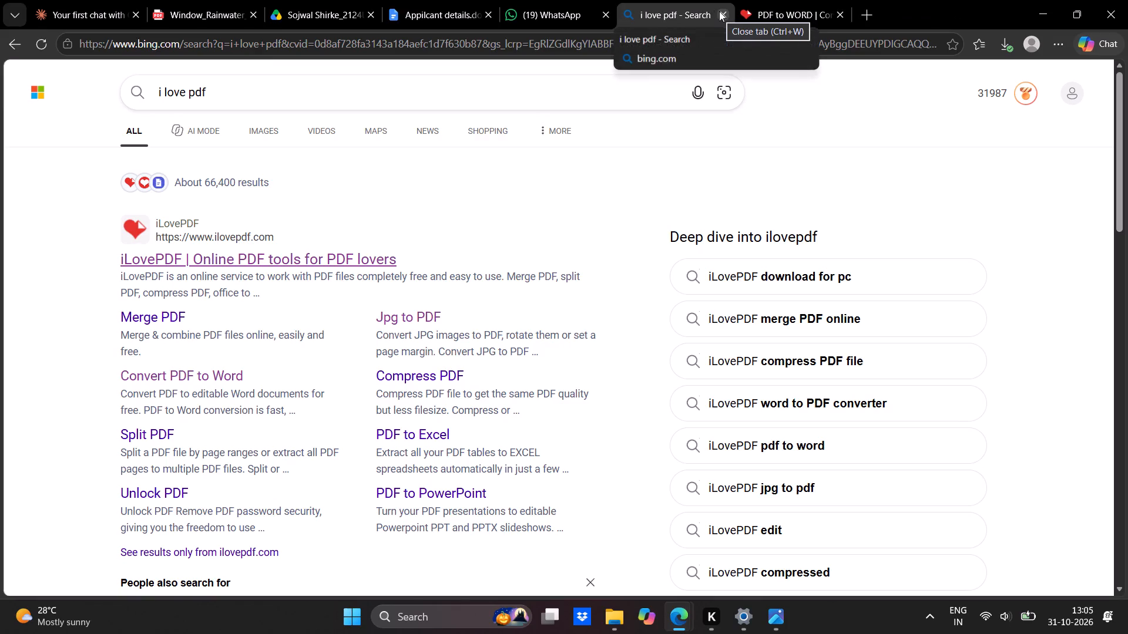
Return to the Appilcant details document and dismiss the signed-in account notice.
left_click(418, 0)
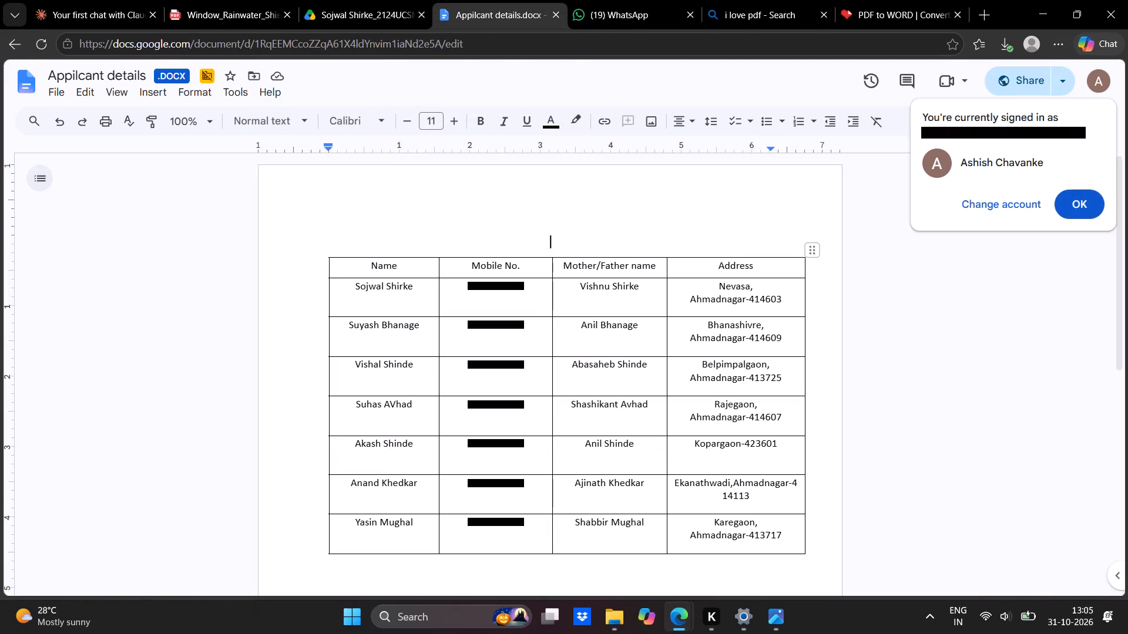
right_click(592, 346)
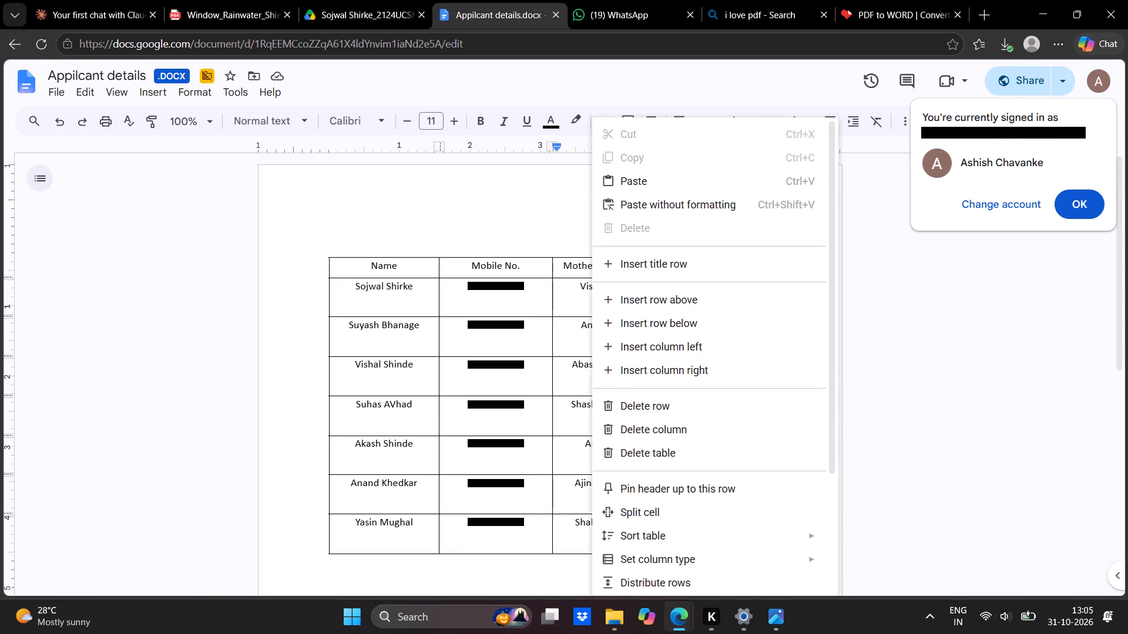
left_click(506, 201)
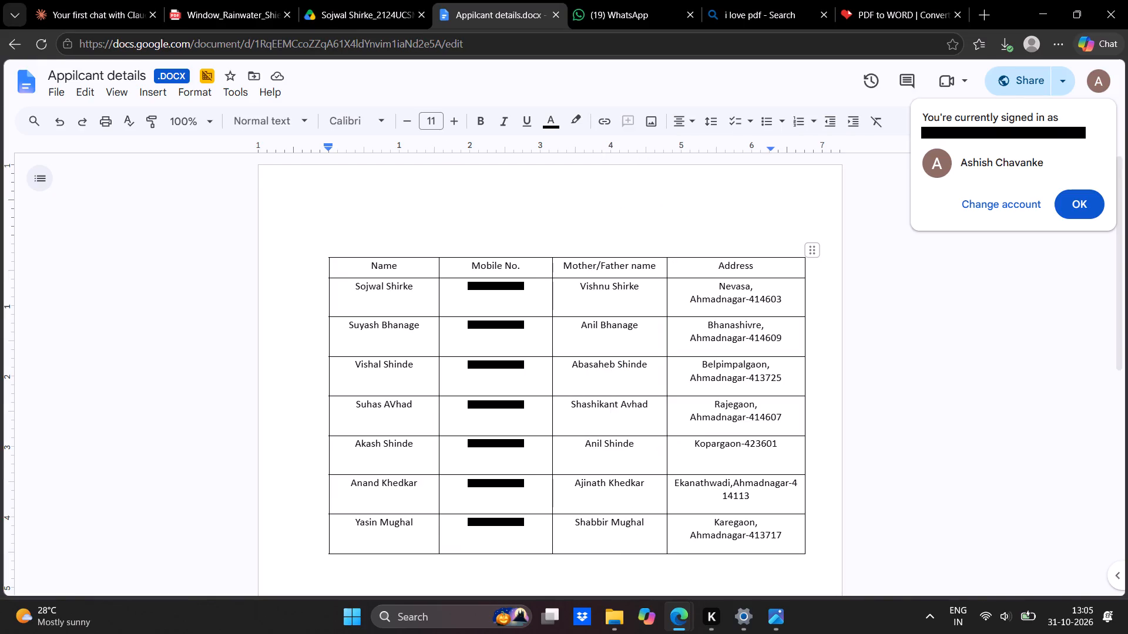
left_click(1077, 200)
left_click(822, 256)
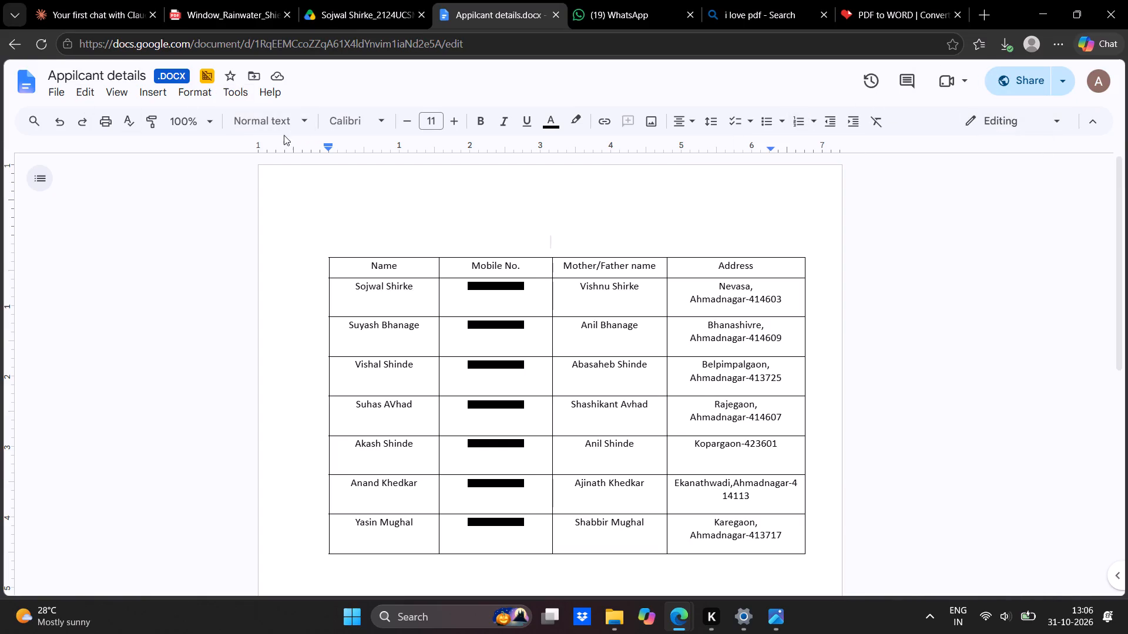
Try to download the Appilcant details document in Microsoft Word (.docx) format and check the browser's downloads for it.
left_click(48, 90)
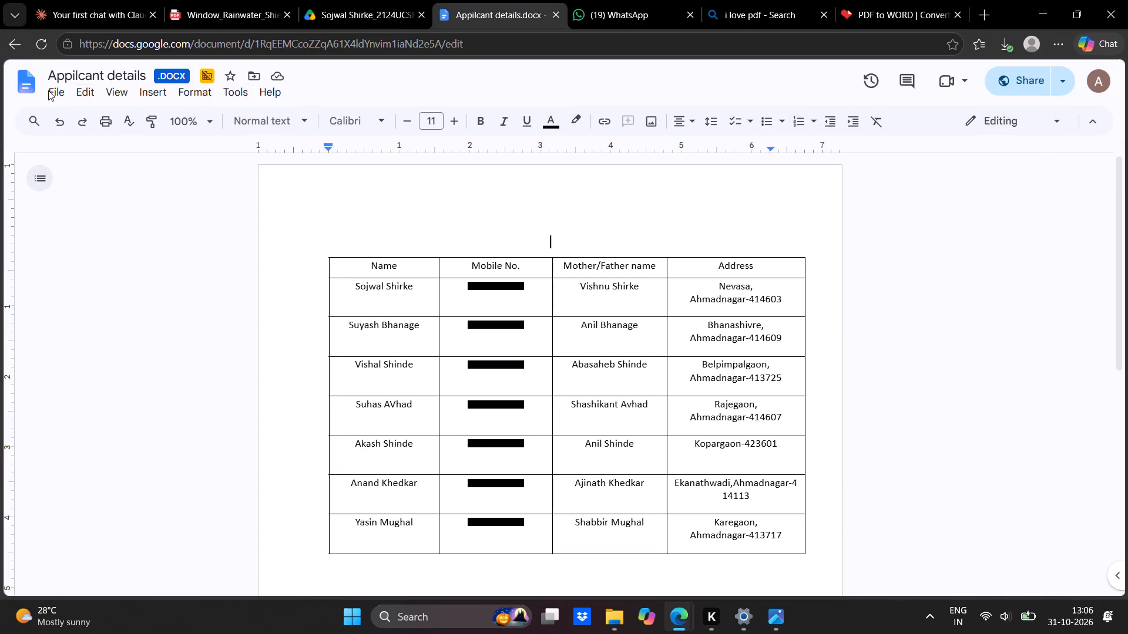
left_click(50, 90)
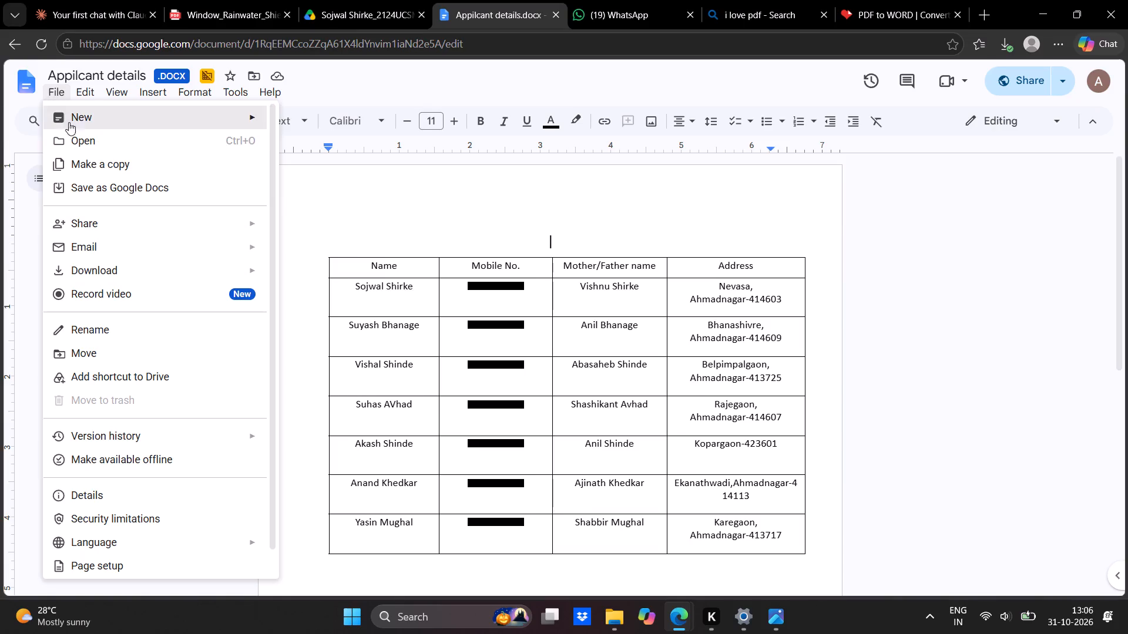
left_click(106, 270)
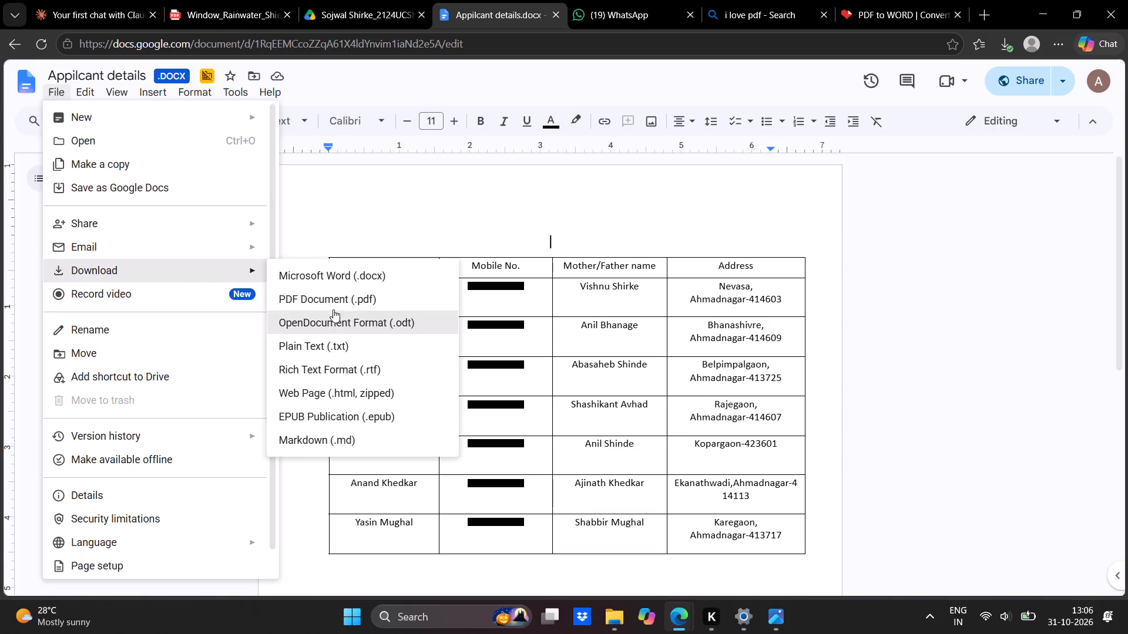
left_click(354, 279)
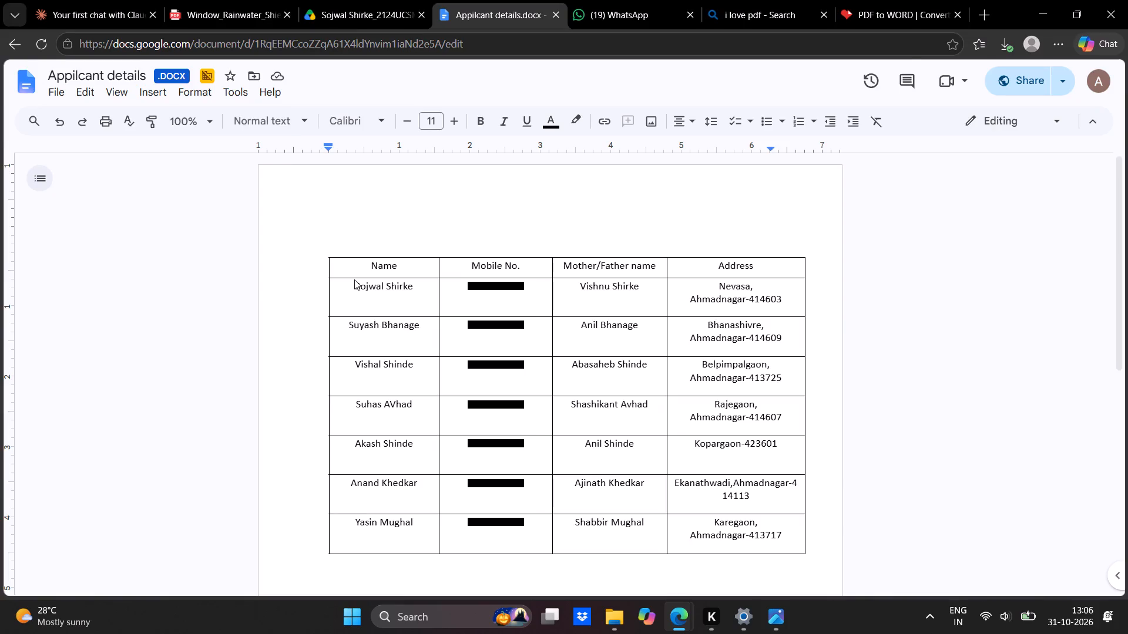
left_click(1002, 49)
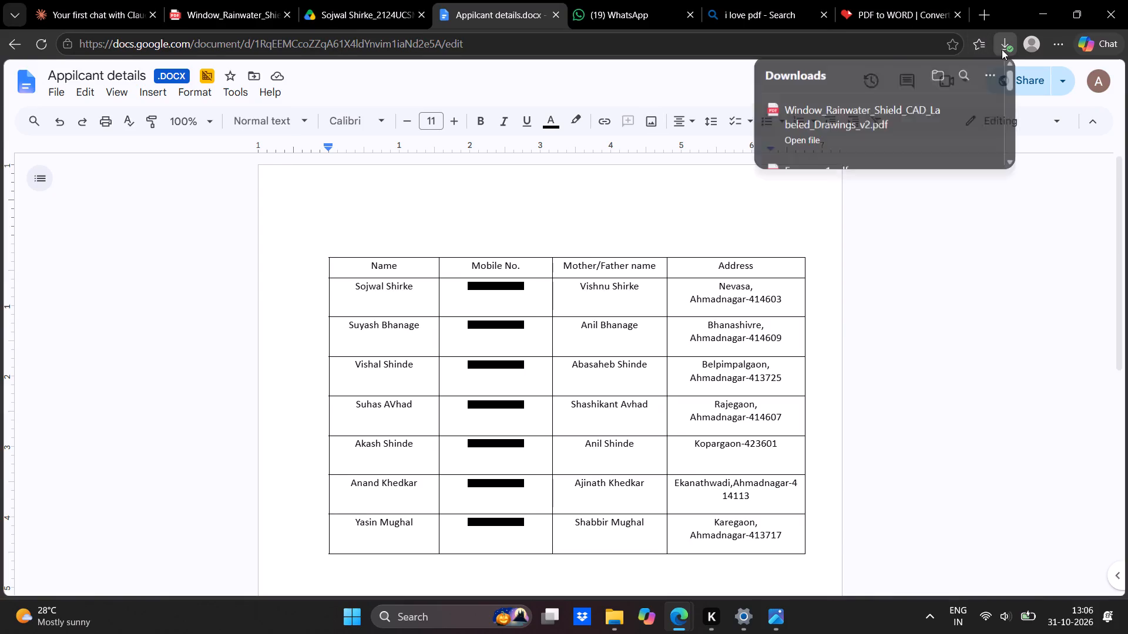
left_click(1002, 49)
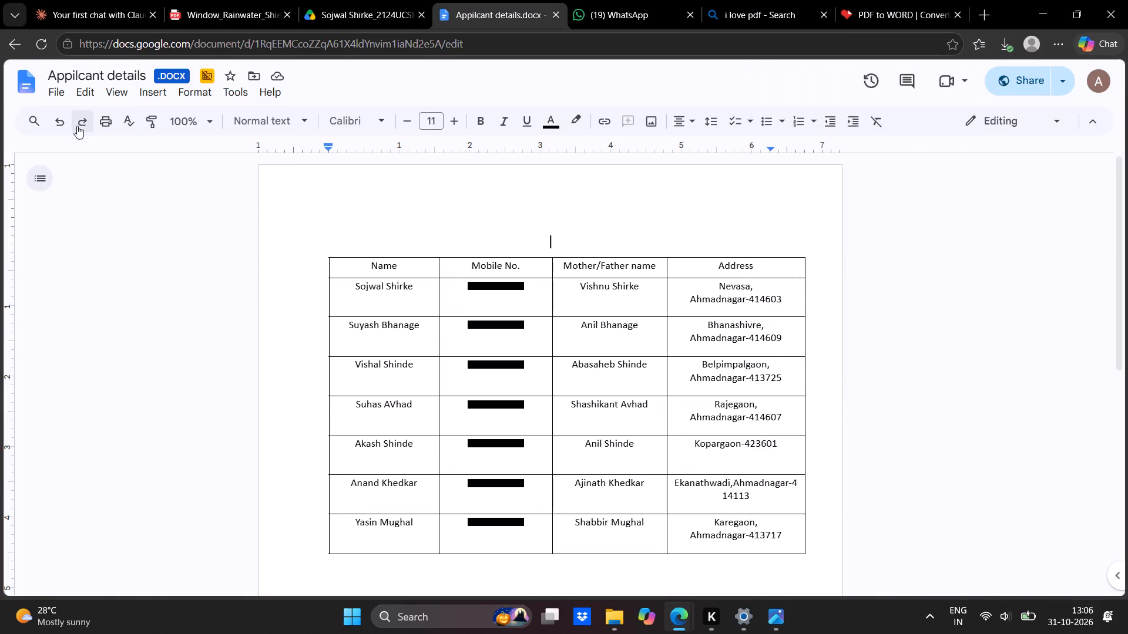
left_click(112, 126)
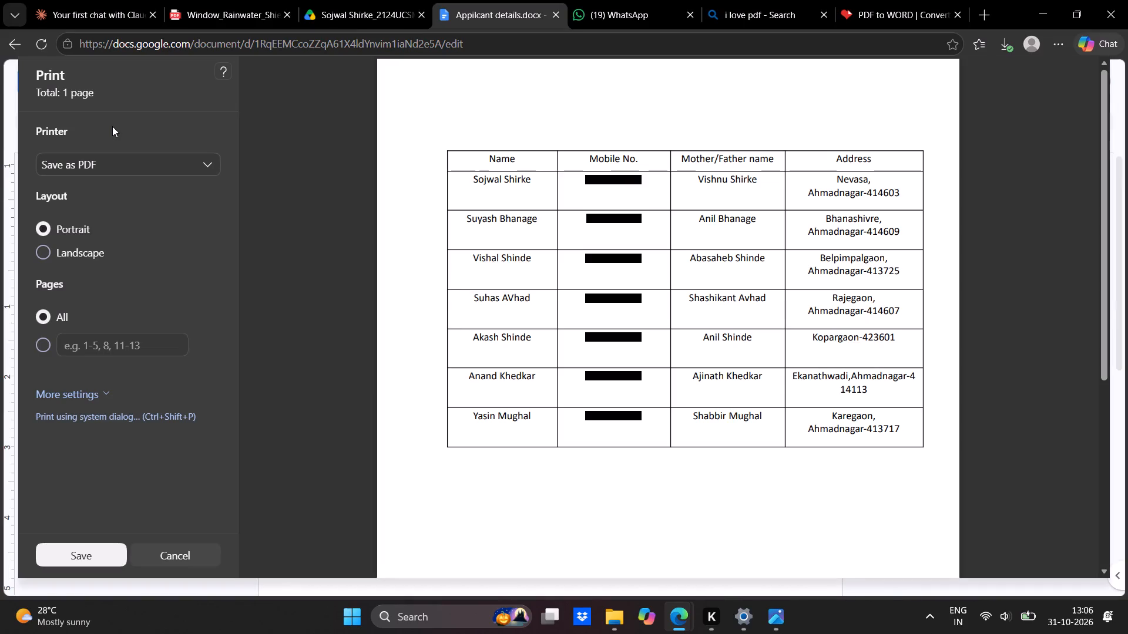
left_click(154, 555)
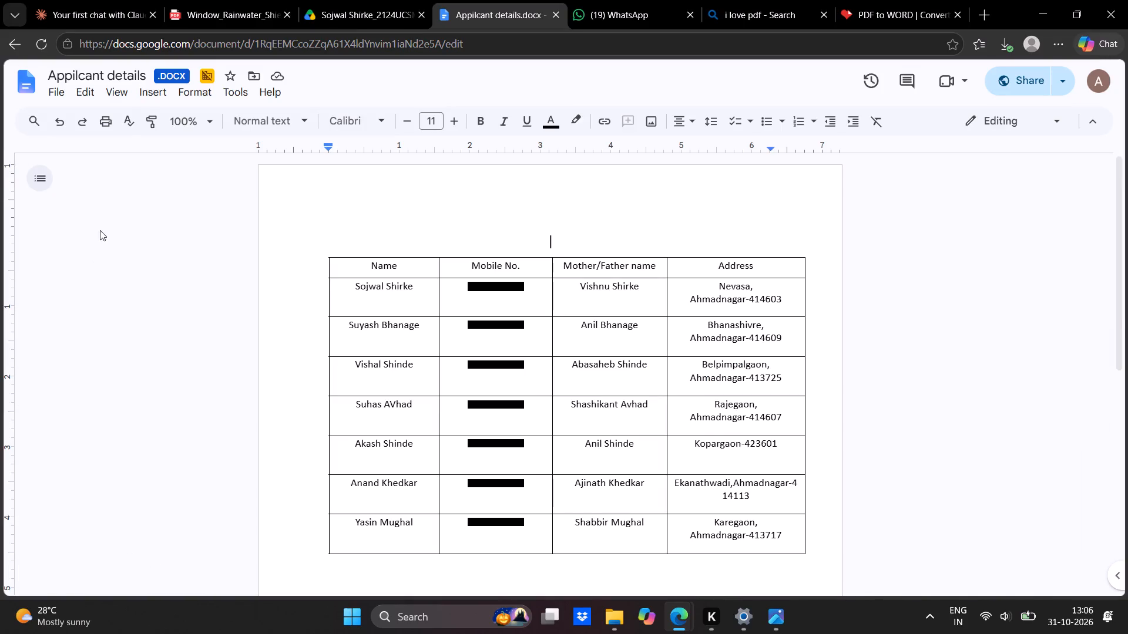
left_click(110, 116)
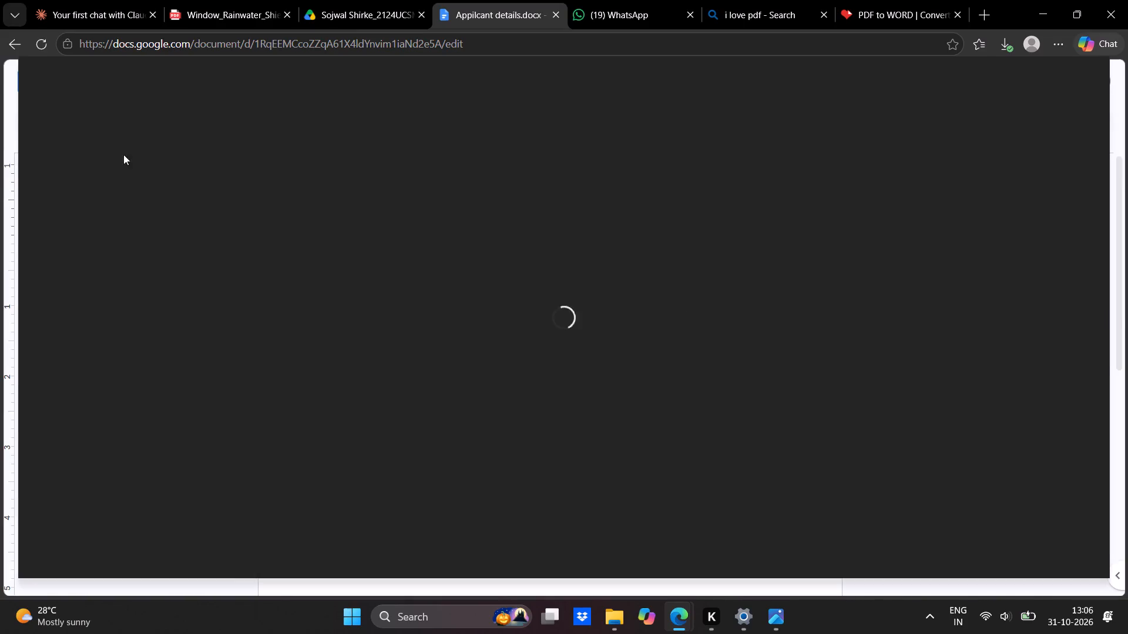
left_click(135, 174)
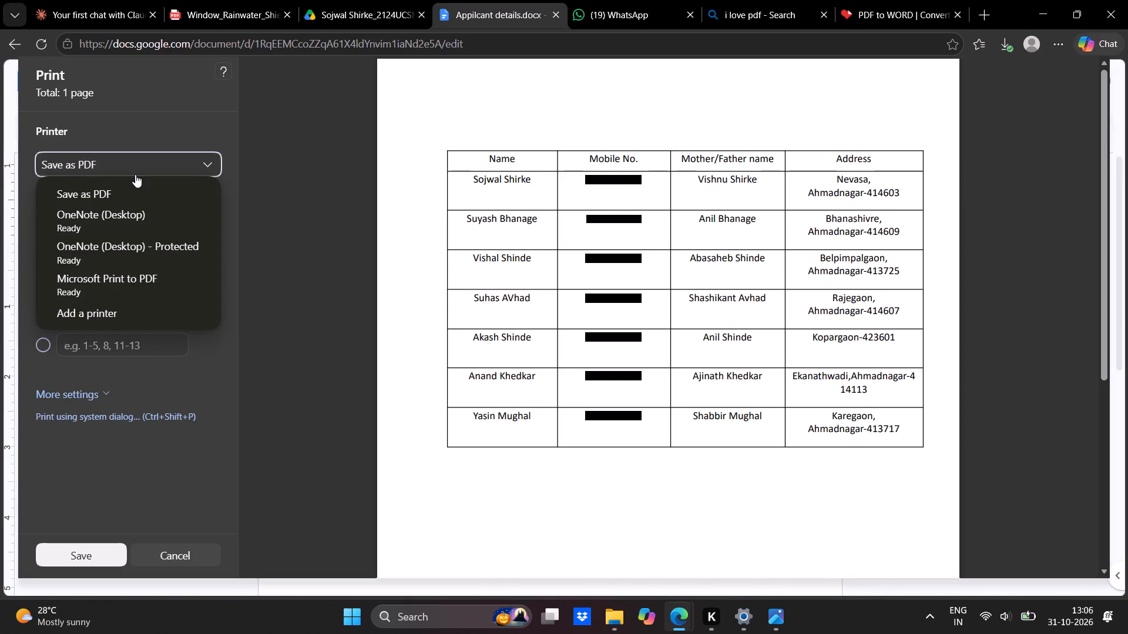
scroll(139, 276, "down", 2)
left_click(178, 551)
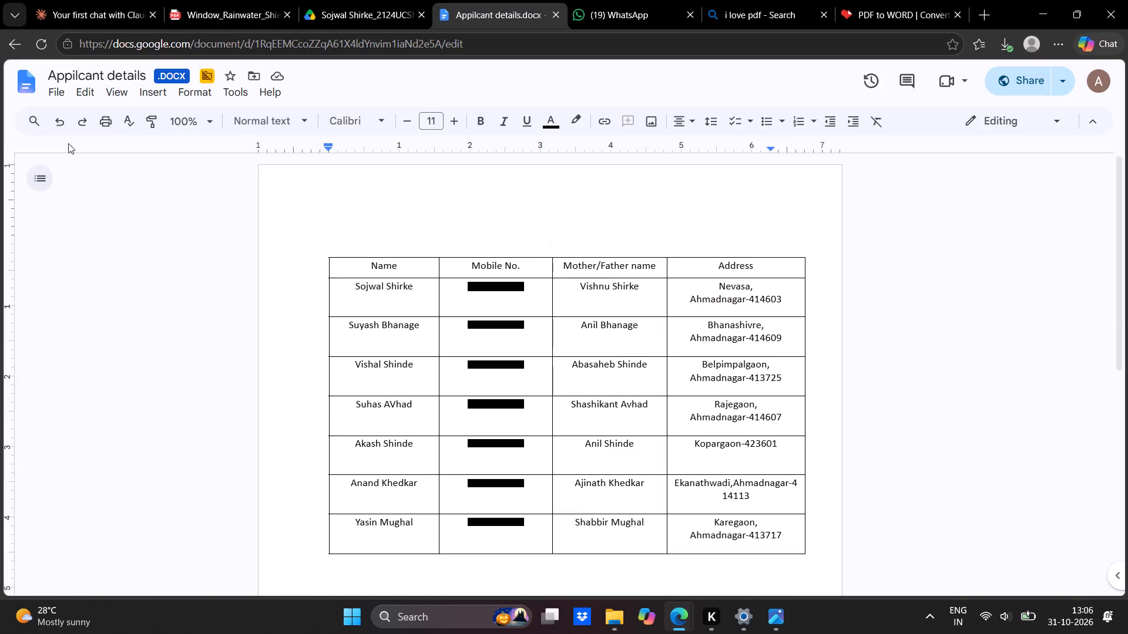
Download the Appilcant details document as Microsoft Word (.docx) and open the downloaded file in Word.
left_click_drag(61, 101, 58, 93)
left_click(58, 93)
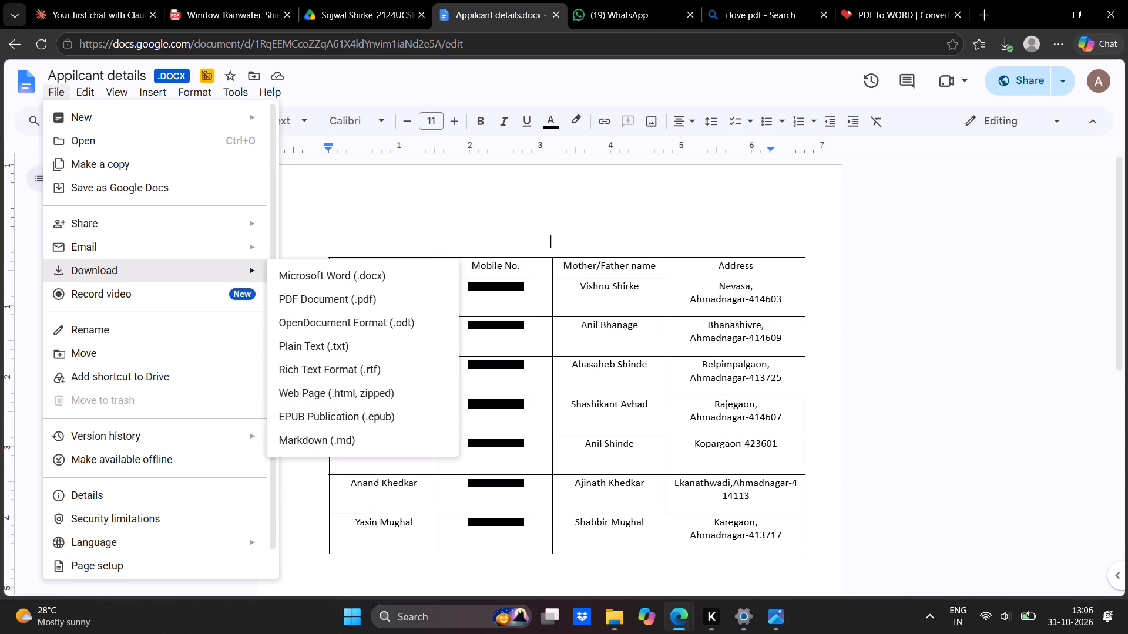
left_click(341, 276)
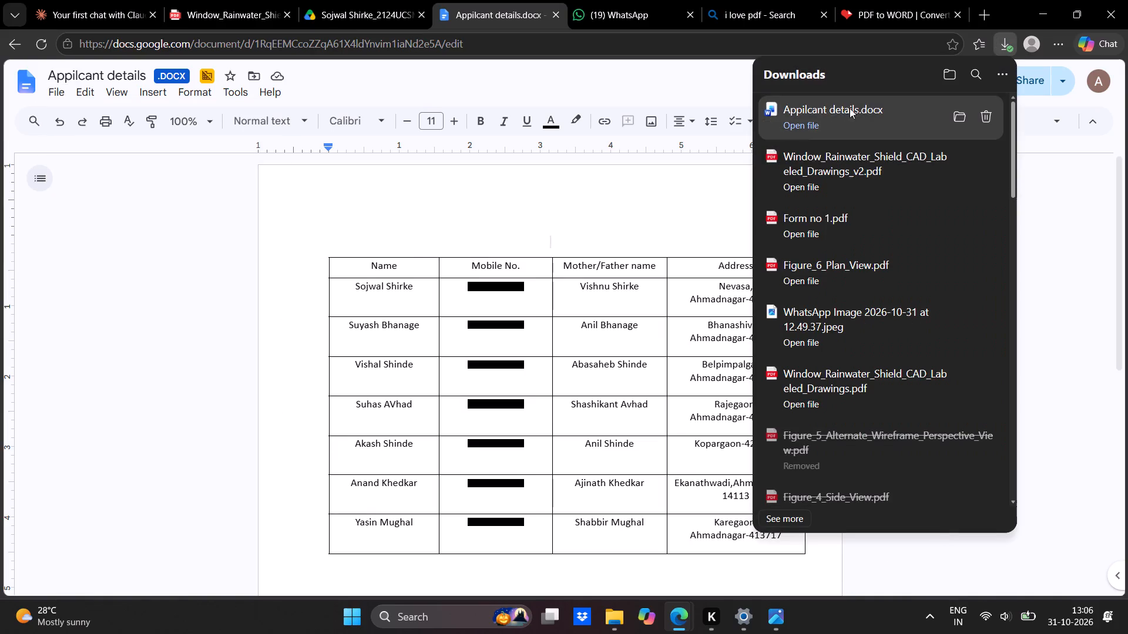
left_click(800, 127)
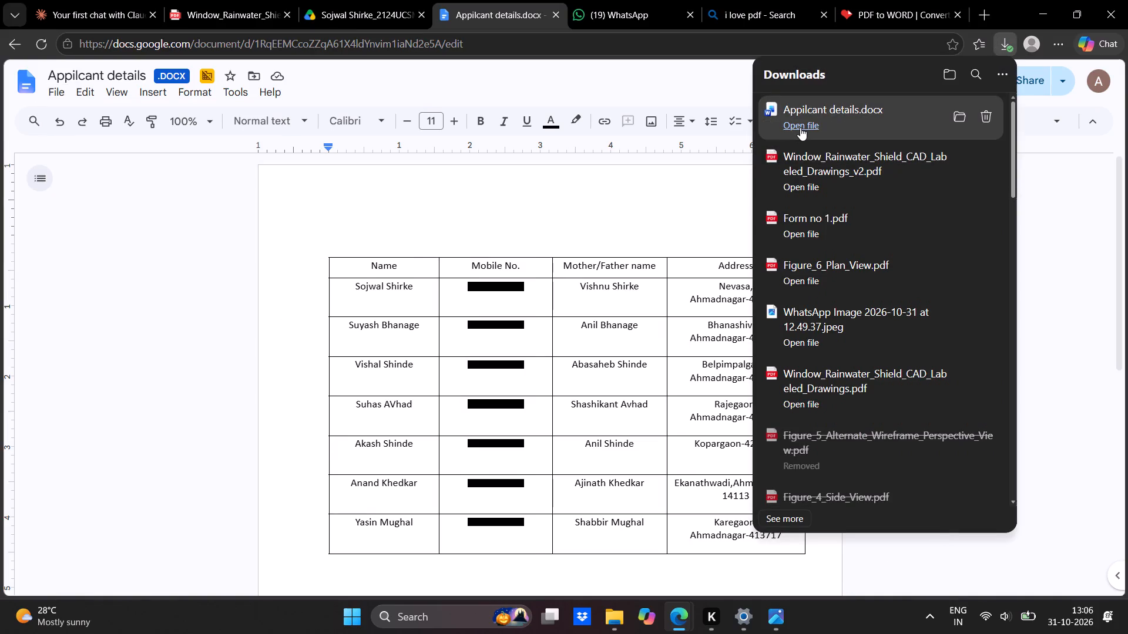
double_click(814, 125)
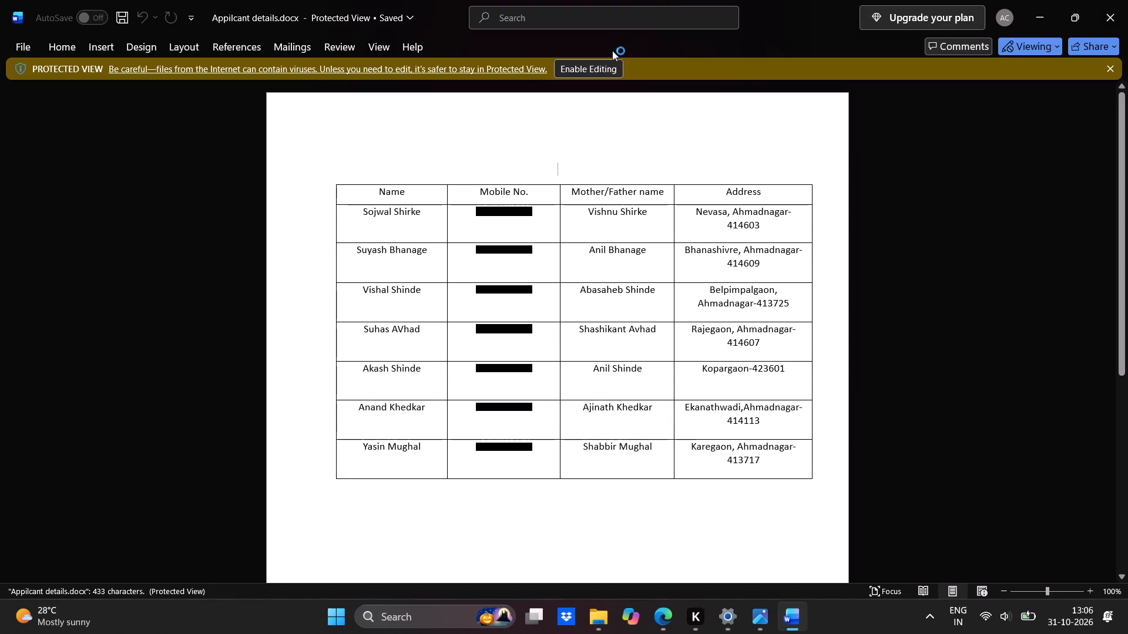
Enable editing in the downloaded Appilcant details file and copy the entire applicant table.
left_click(595, 66)
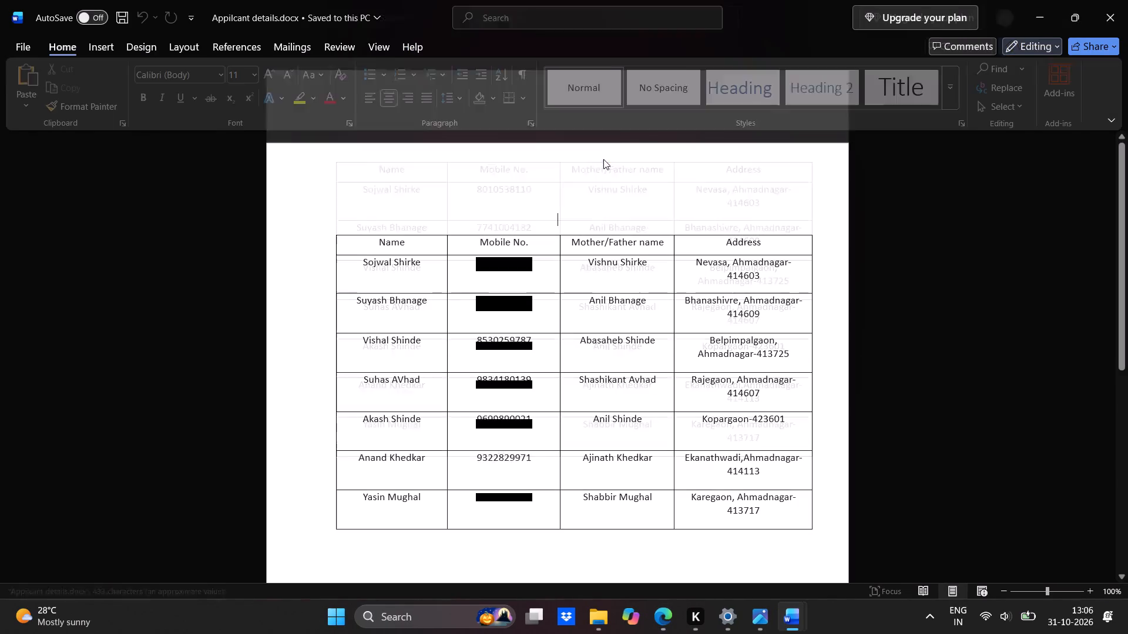
scroll(603, 159, "up", 2)
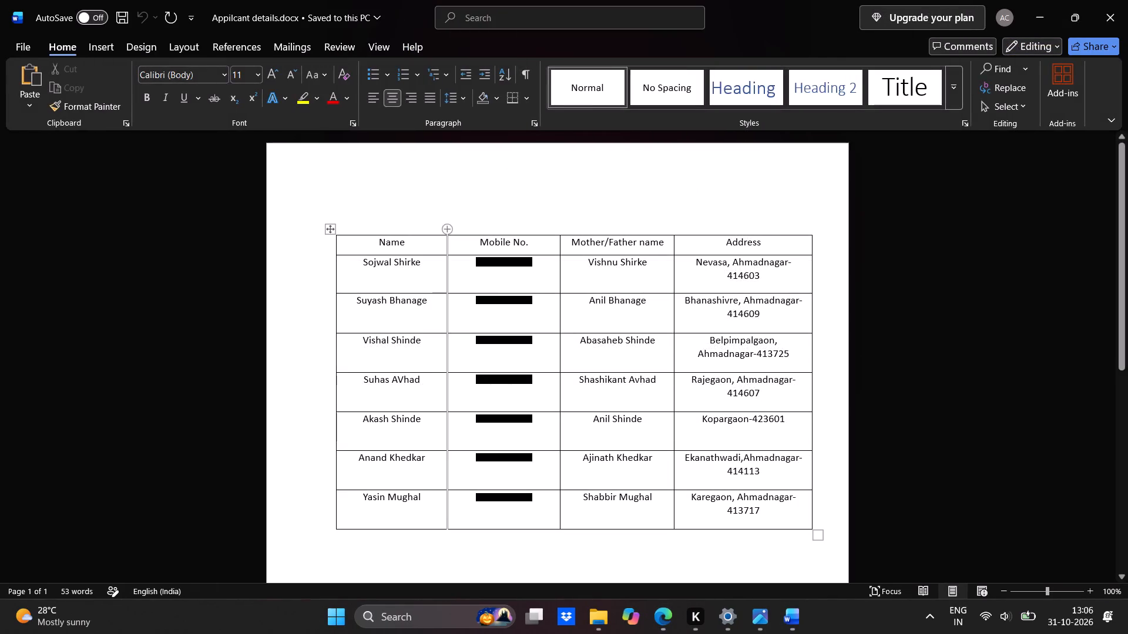
left_click(328, 231)
right_click(328, 231)
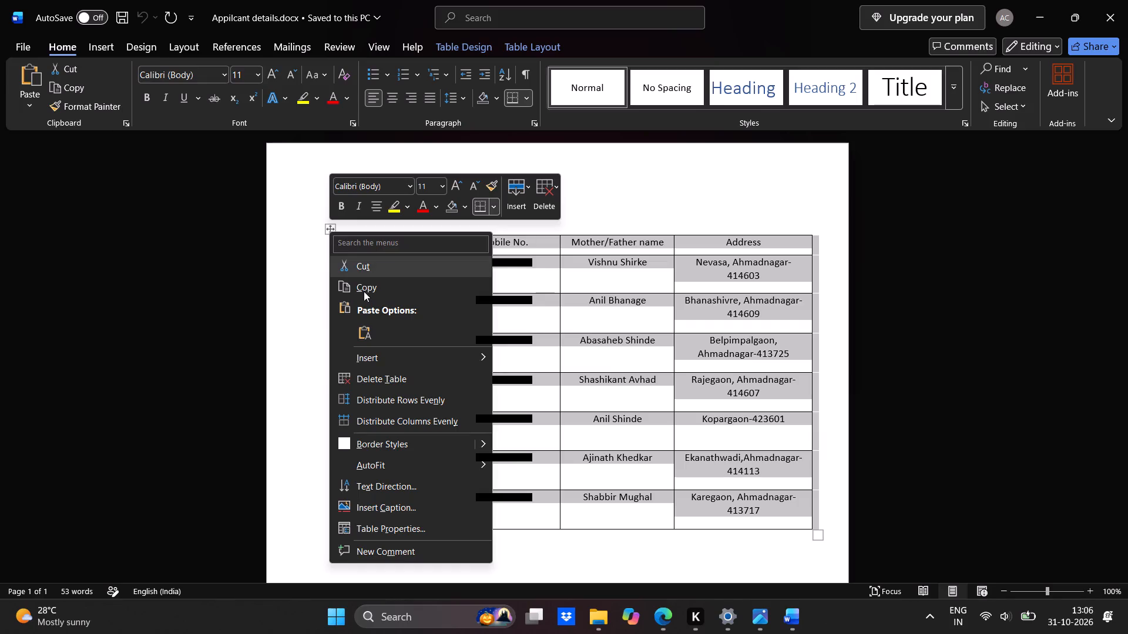
left_click(364, 294)
Create a new blank Word document.
left_click(31, 41)
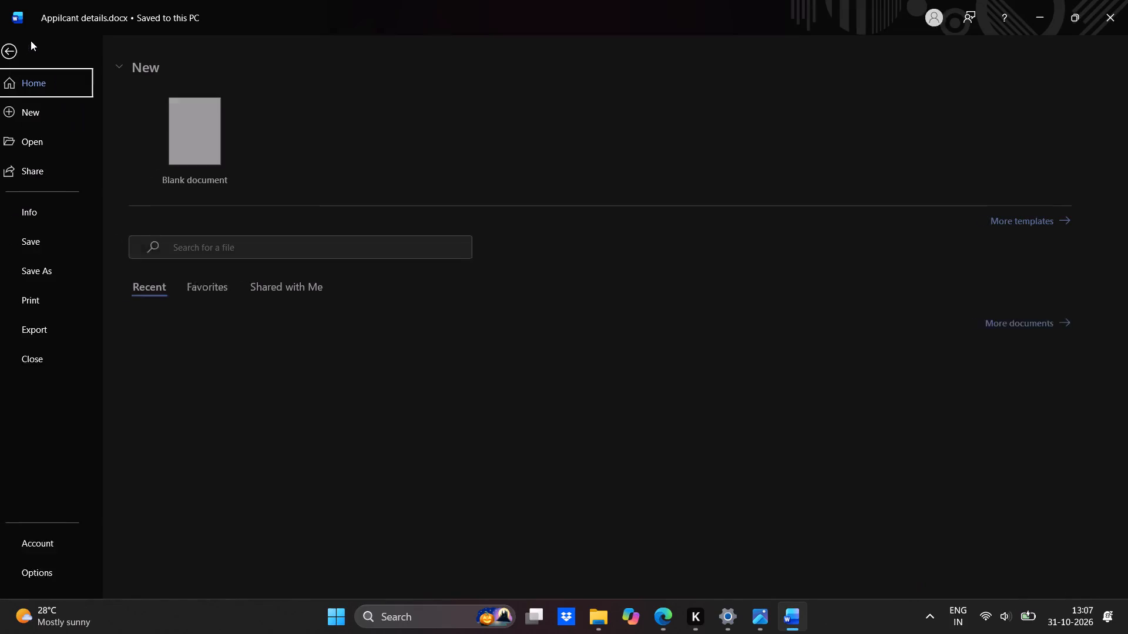
left_click(188, 85)
left_click(194, 102)
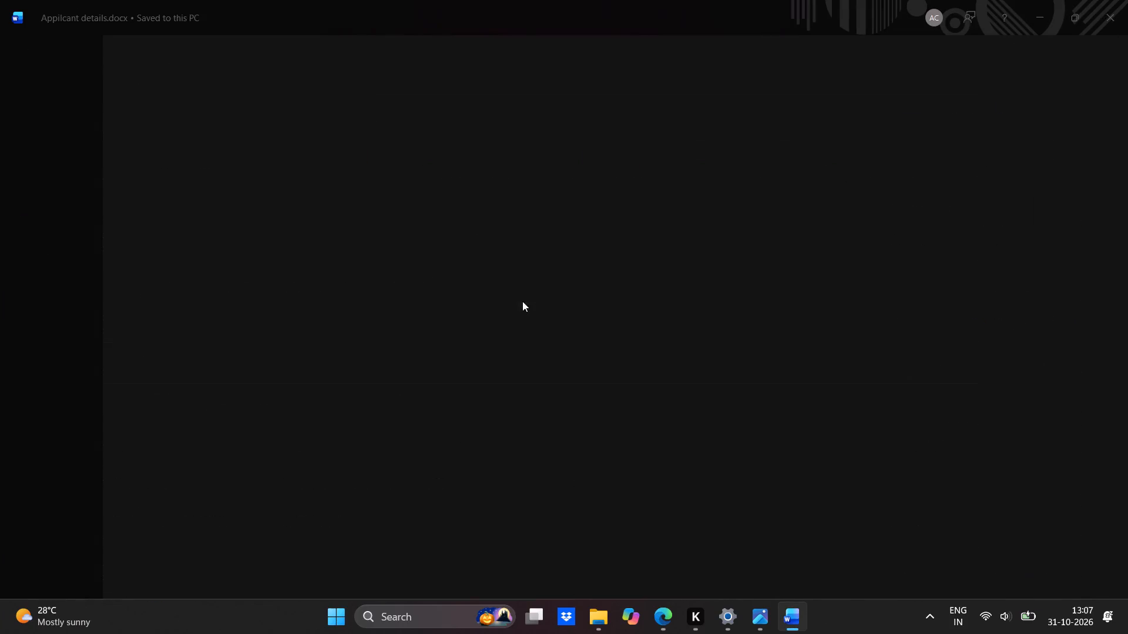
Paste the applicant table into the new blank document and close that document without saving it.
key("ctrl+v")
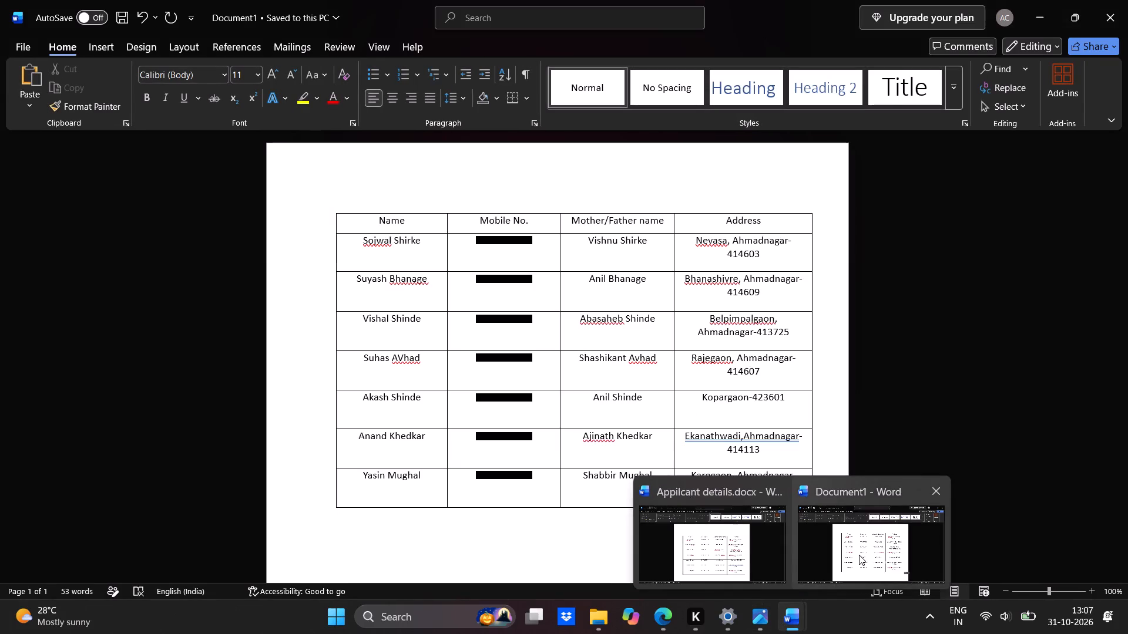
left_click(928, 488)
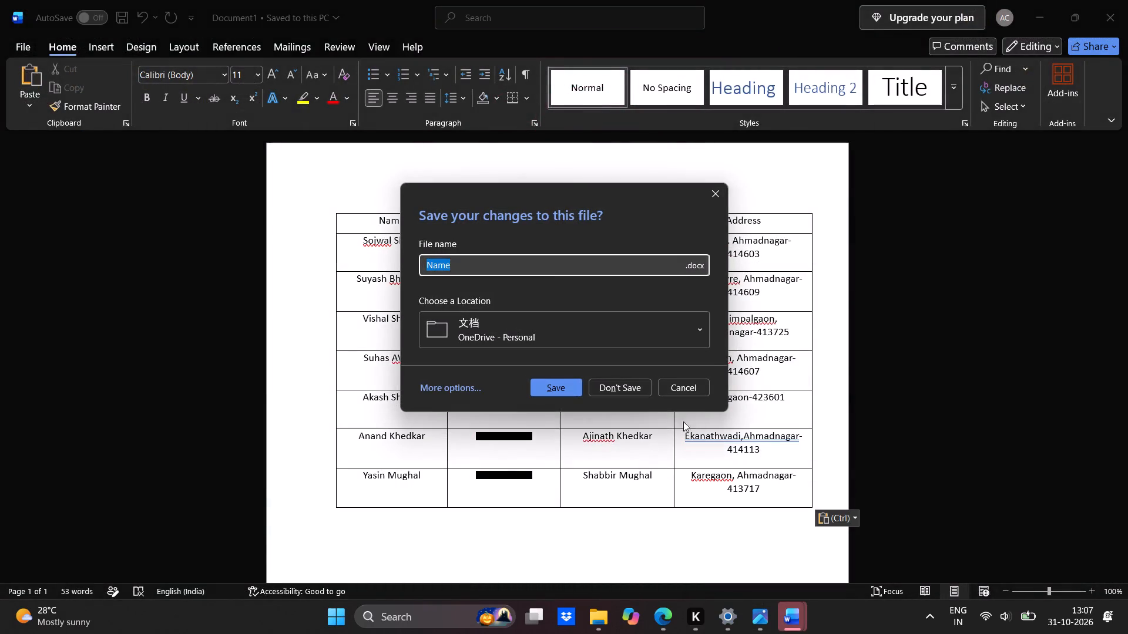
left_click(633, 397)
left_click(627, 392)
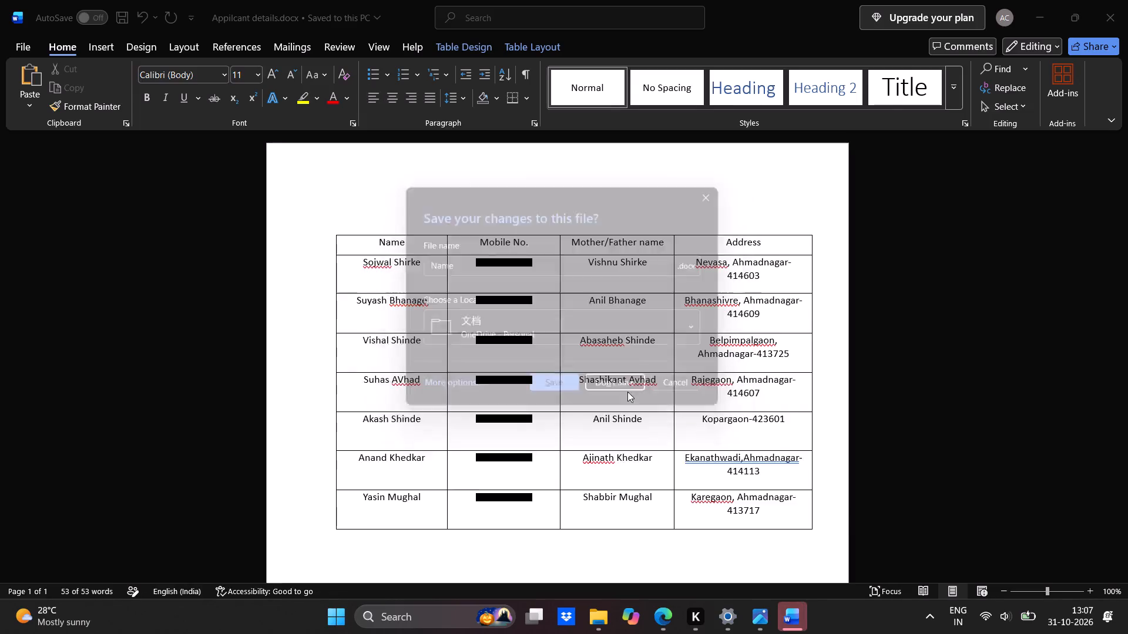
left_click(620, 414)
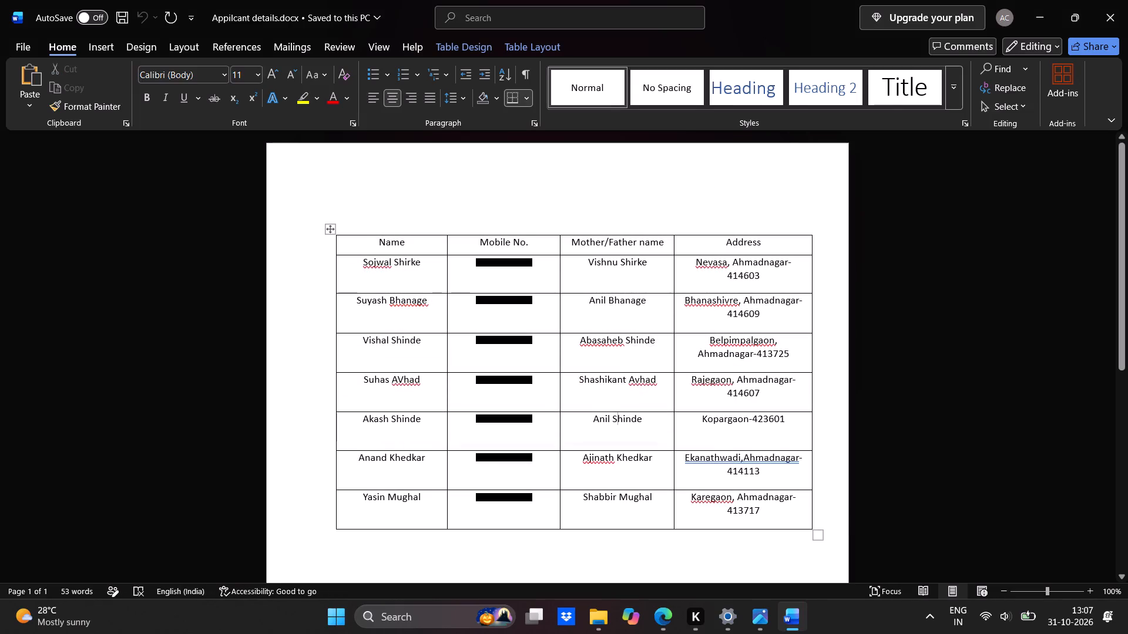
In the Appilcant details table, replace the first three entries of the Name column with the new applicants' names.
left_click_drag(421, 264, 317, 255)
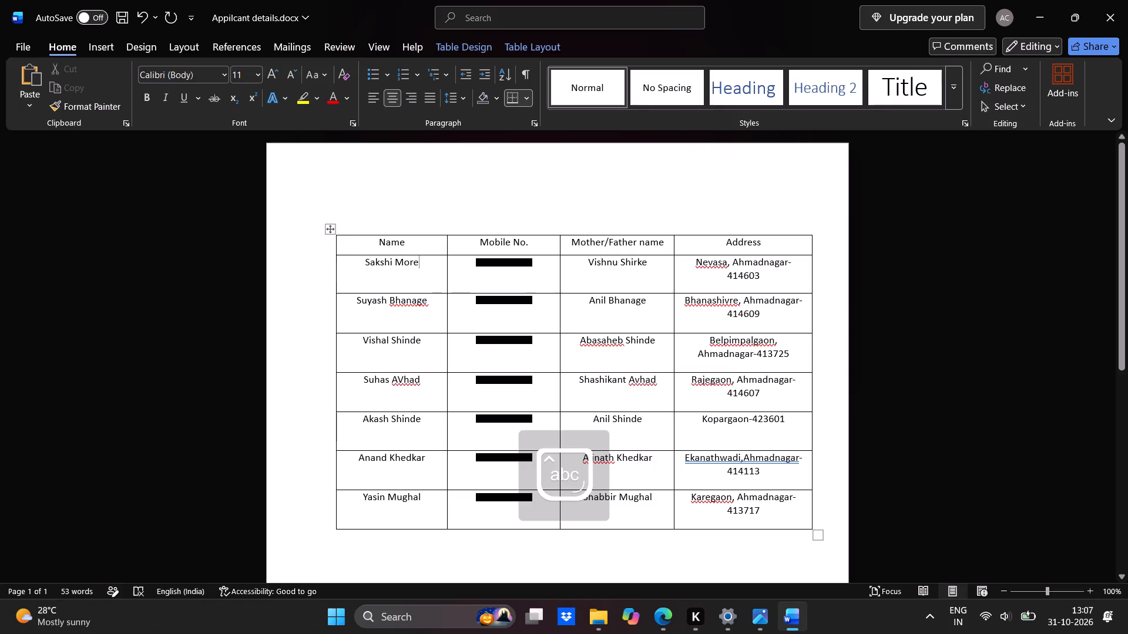
left_click_drag(435, 313, 358, 312)
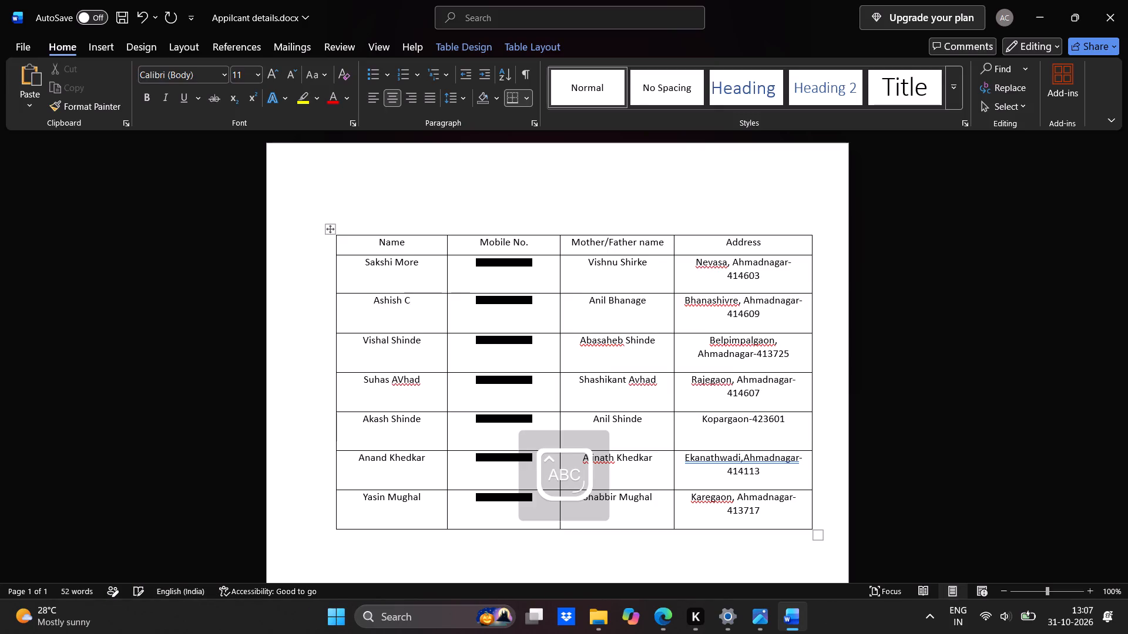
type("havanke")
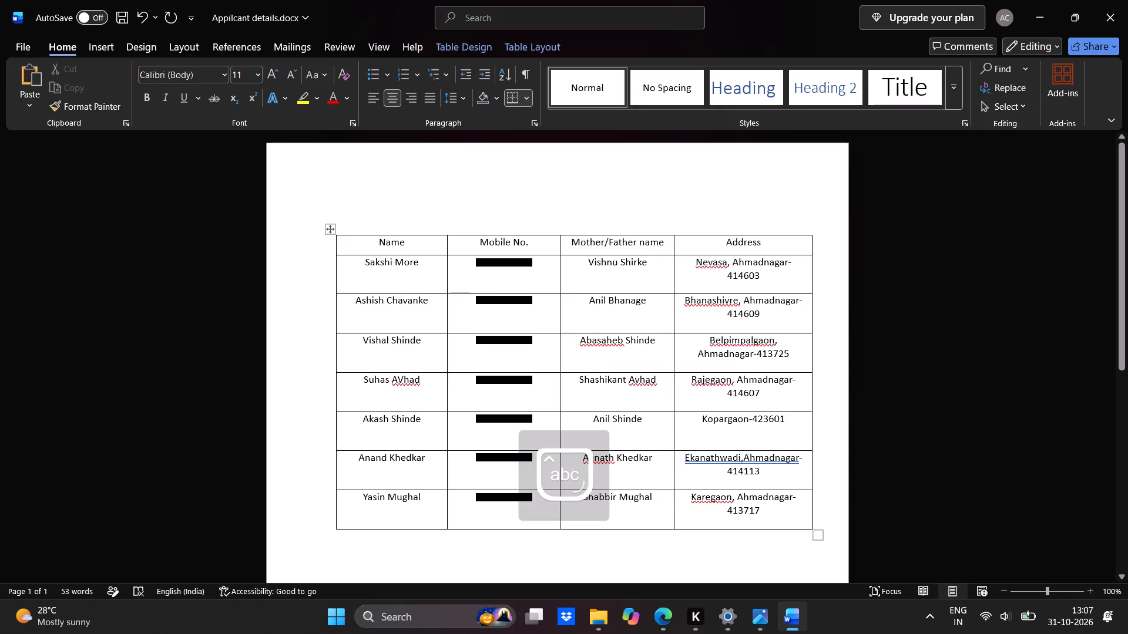
left_click_drag(421, 353, 339, 342)
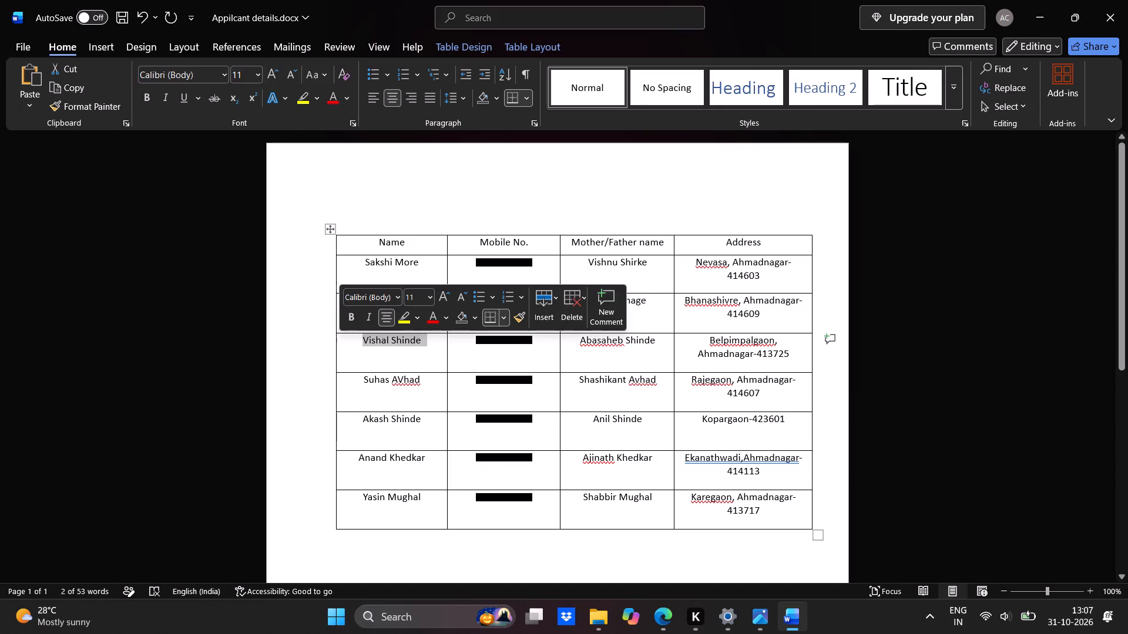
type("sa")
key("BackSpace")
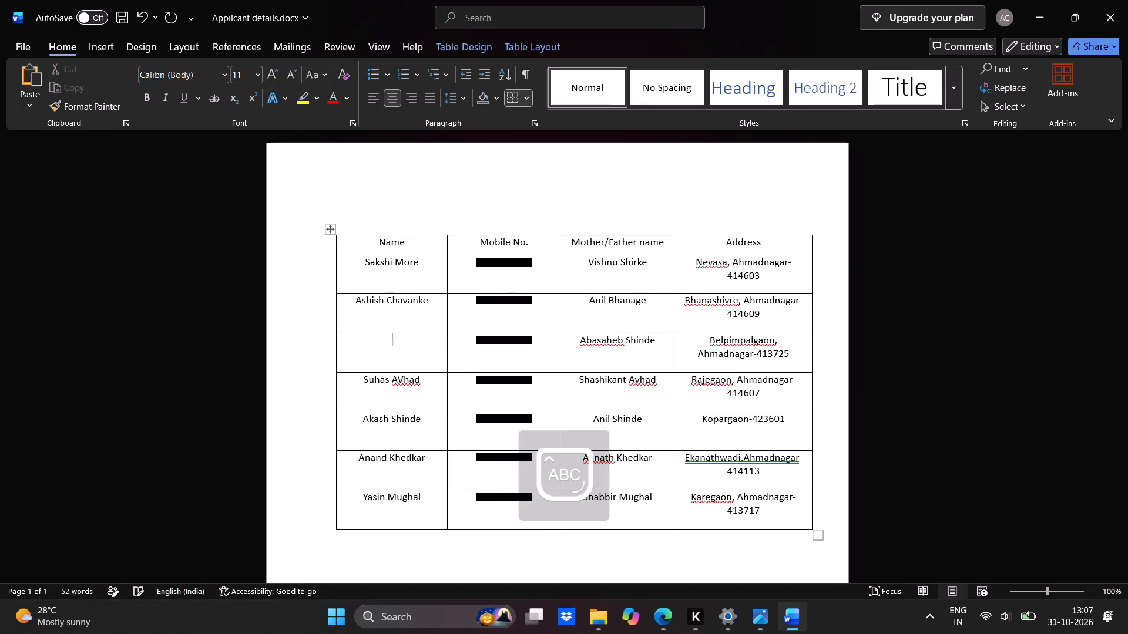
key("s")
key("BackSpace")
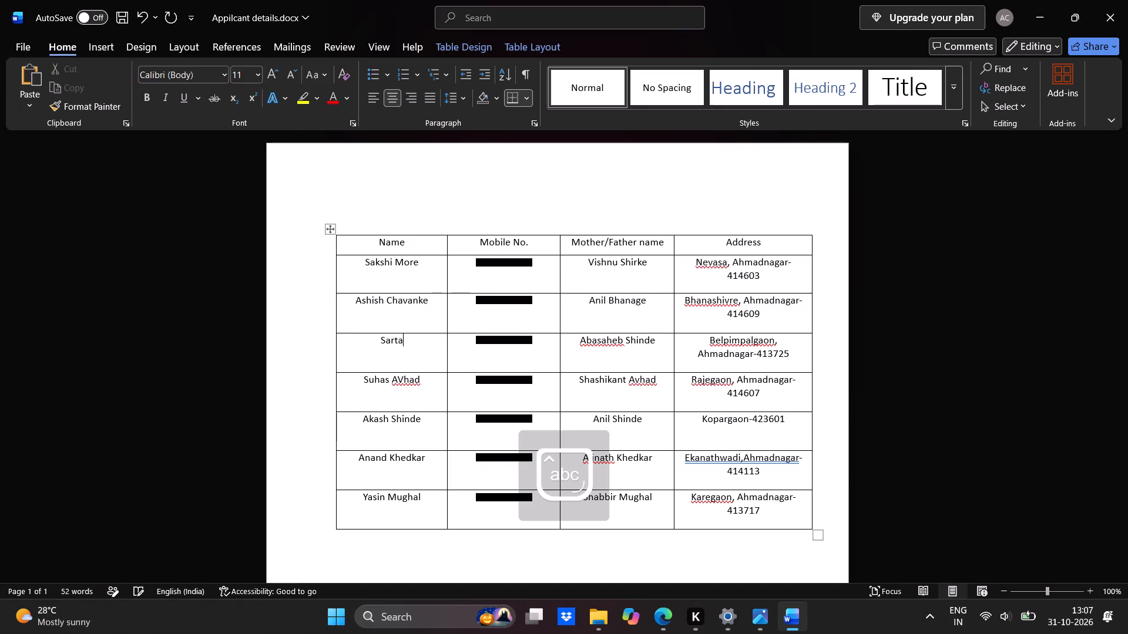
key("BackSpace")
Replace the fourth and fifth entries of the Name column with the new applicants' names.
left_click_drag(424, 385, 347, 378)
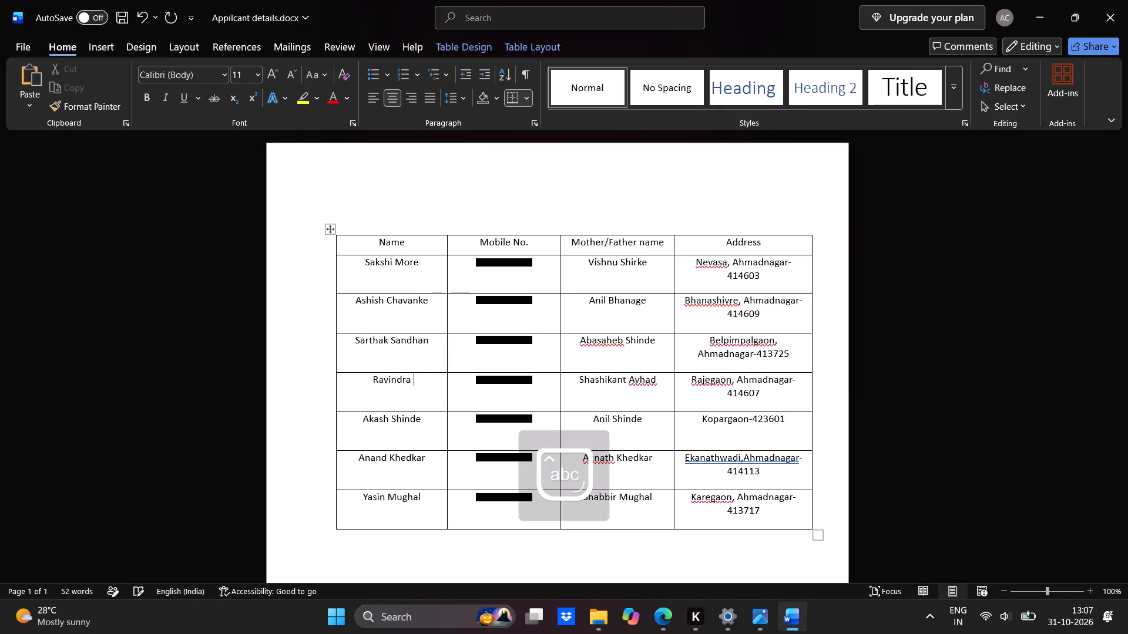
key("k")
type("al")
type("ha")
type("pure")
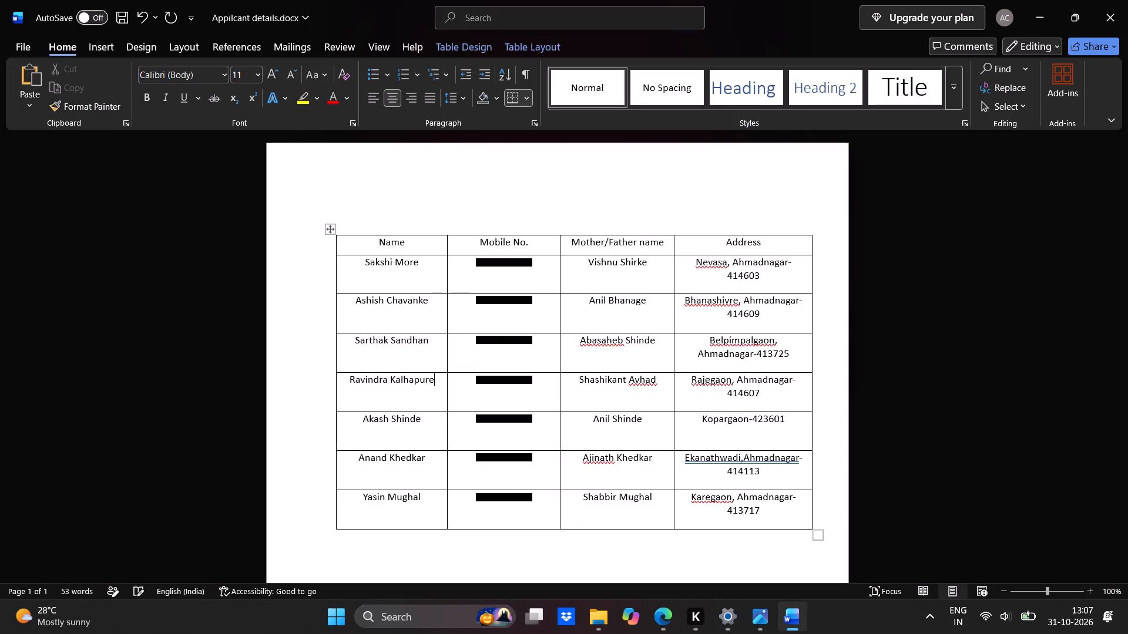
left_click_drag(422, 421, 357, 422)
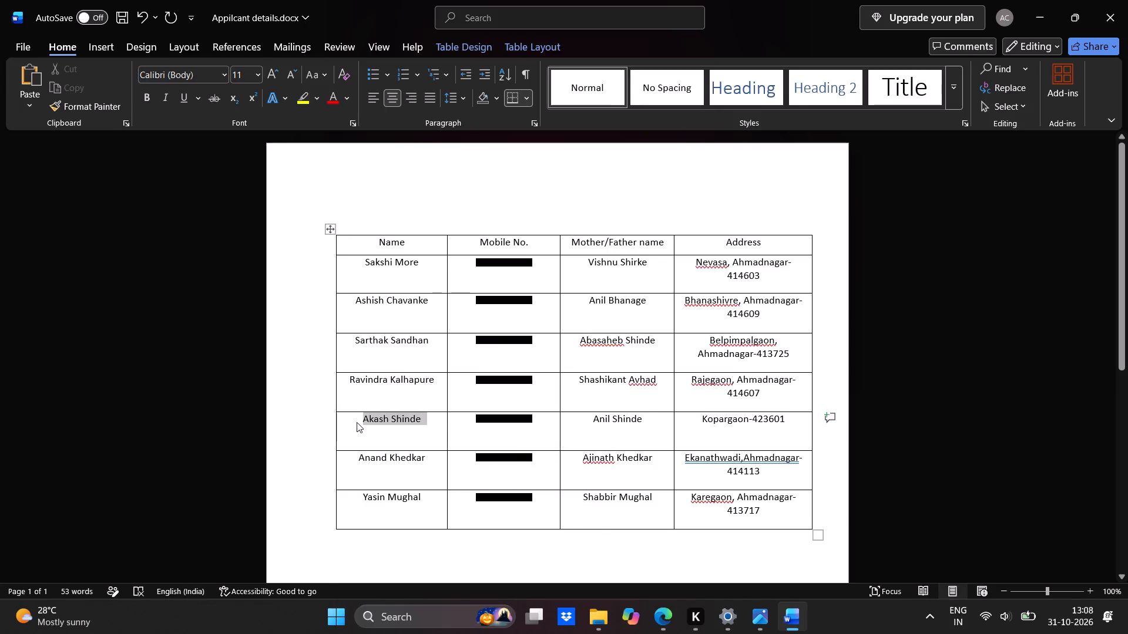
key("BackSpace")
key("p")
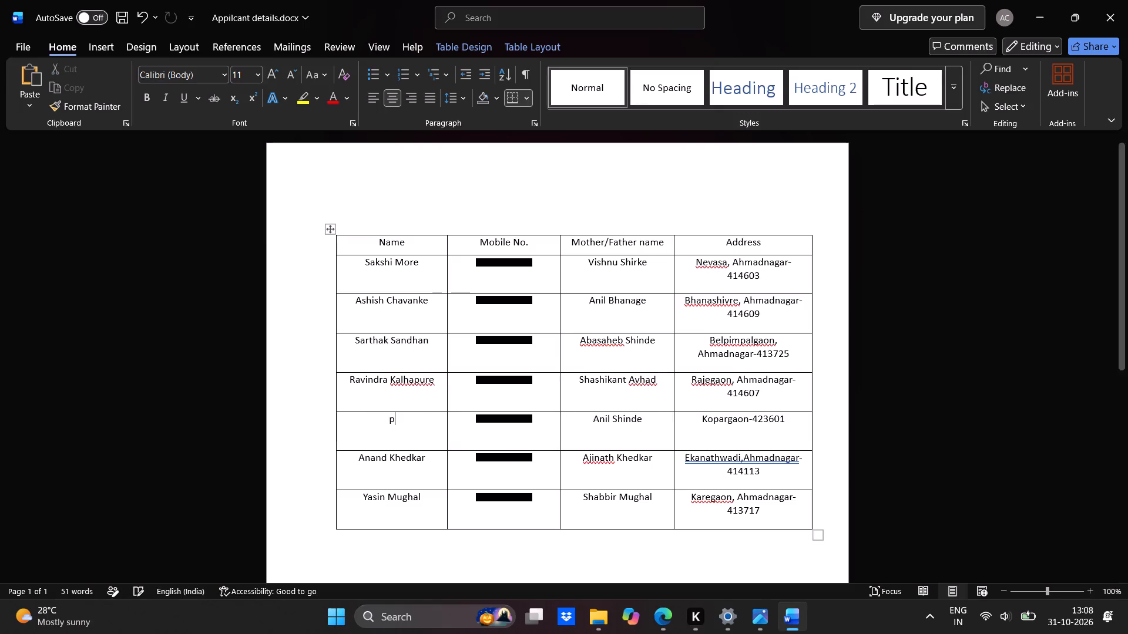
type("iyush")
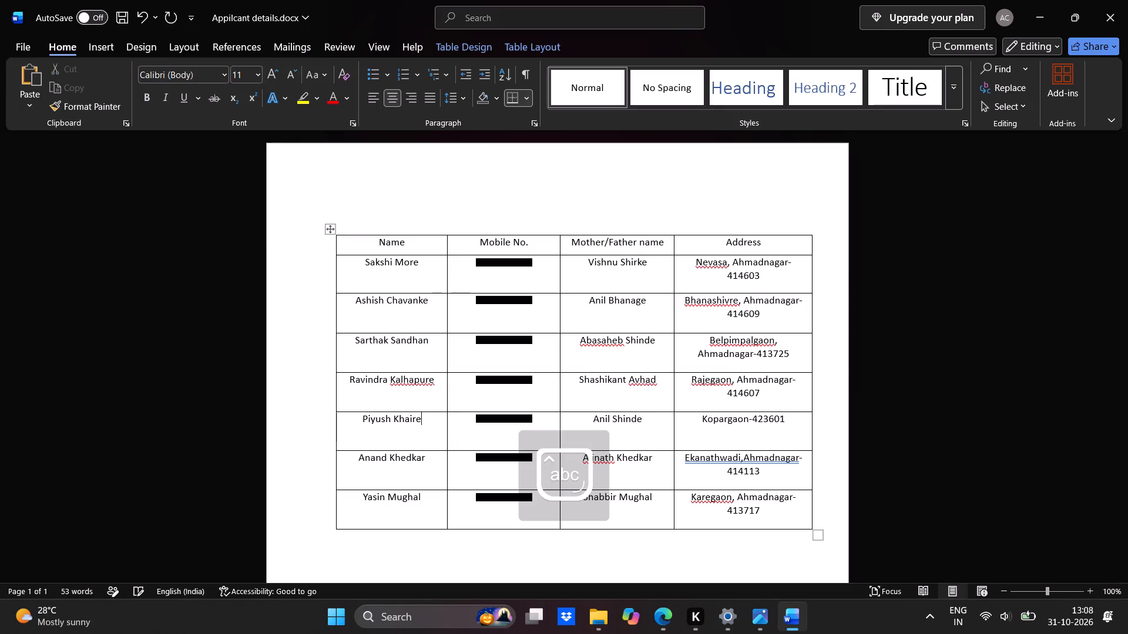
Delete the last two applicant rows from the table, keeping five applicants.
left_click(425, 461)
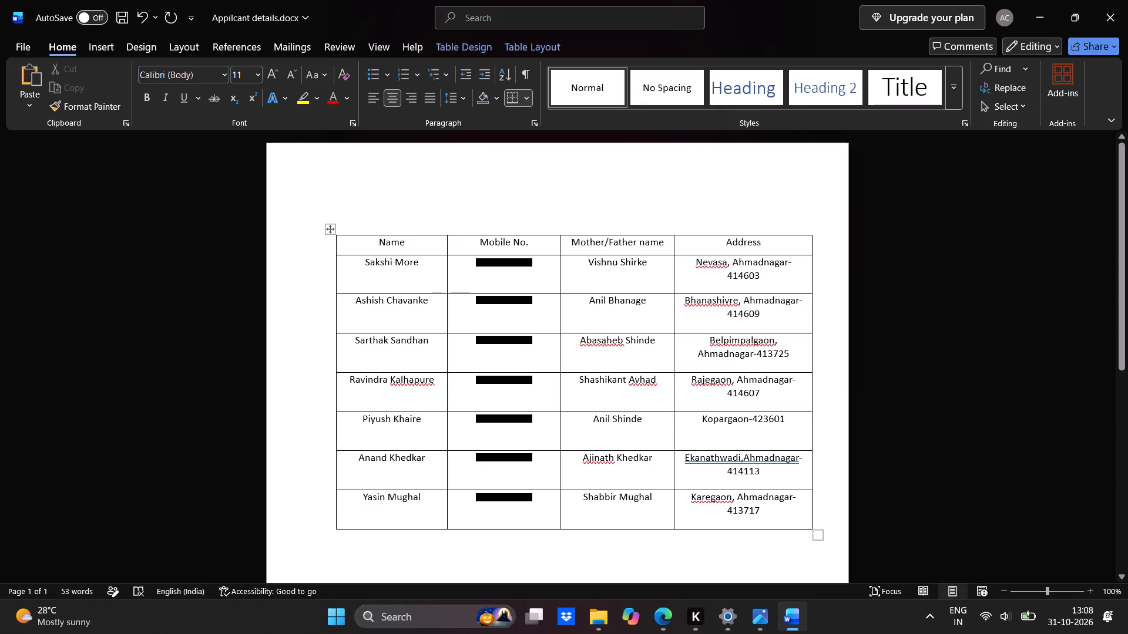
left_click(431, 466)
left_click_drag(354, 461, 866, 559)
key("BackSpace")
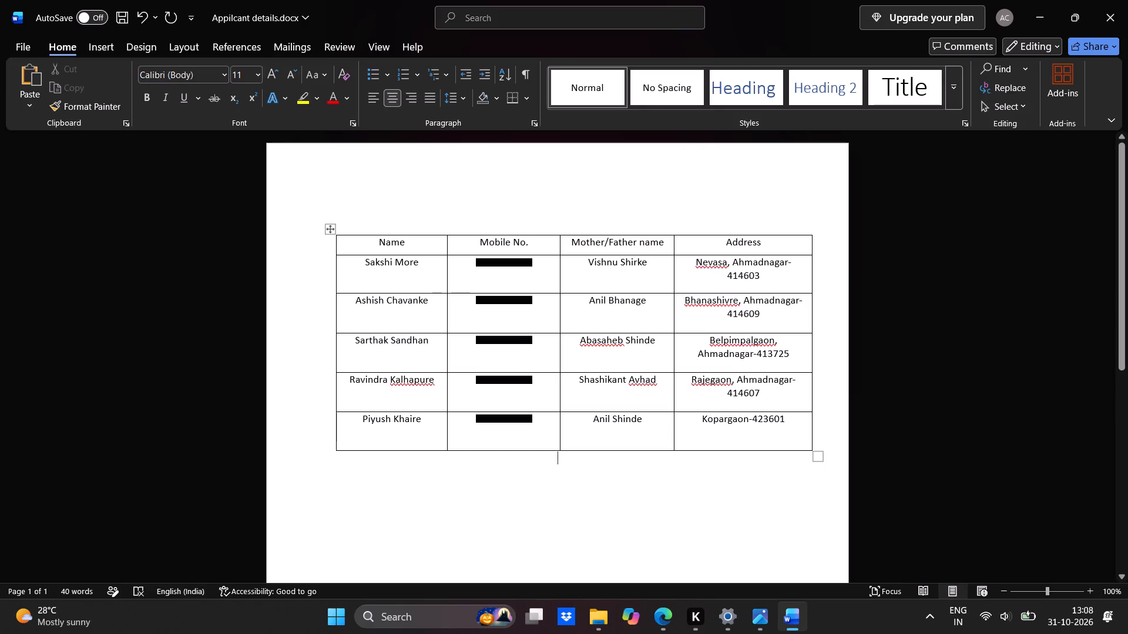
Replace the Mother/Father name entries of the first two applicants with their own parents' names, capitalising each name.
left_click_drag(653, 269, 582, 268)
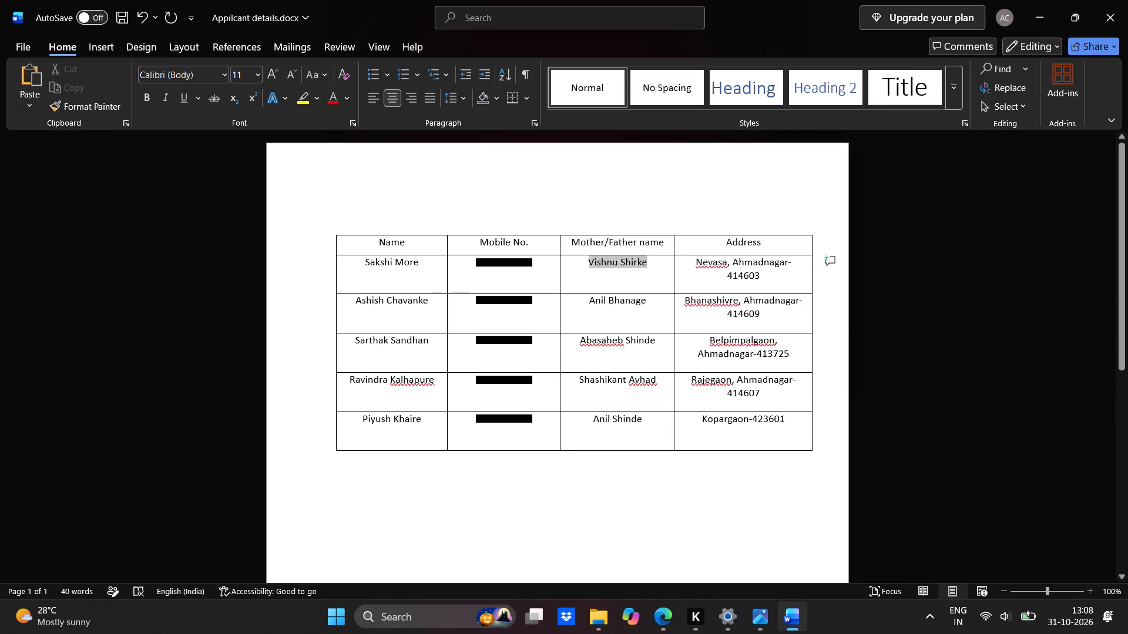
left_click_drag(582, 268, 584, 268)
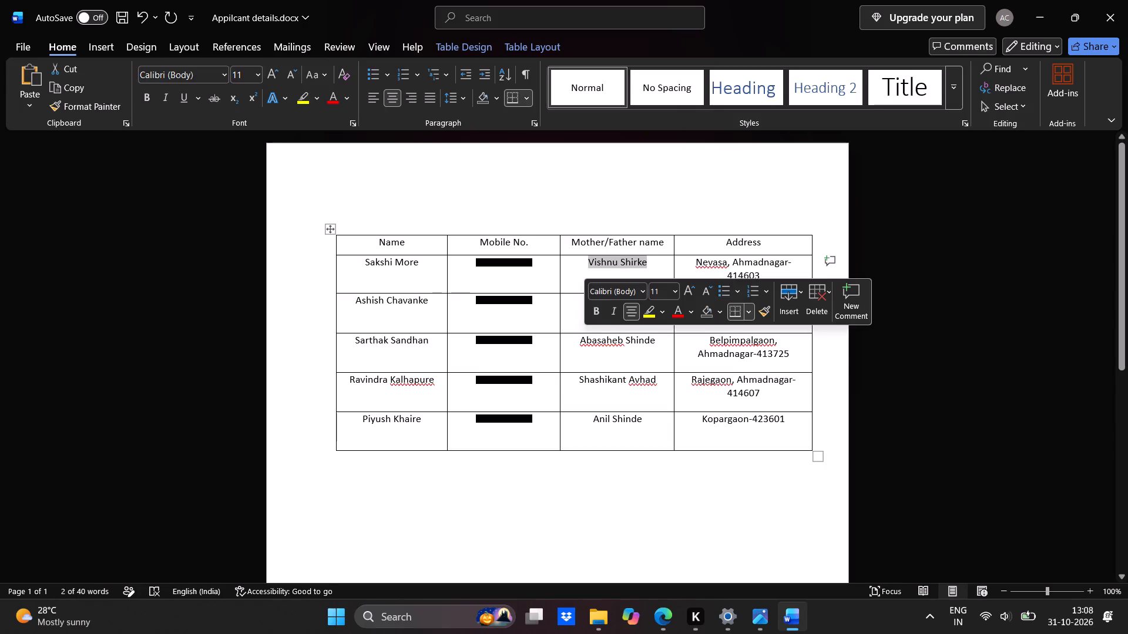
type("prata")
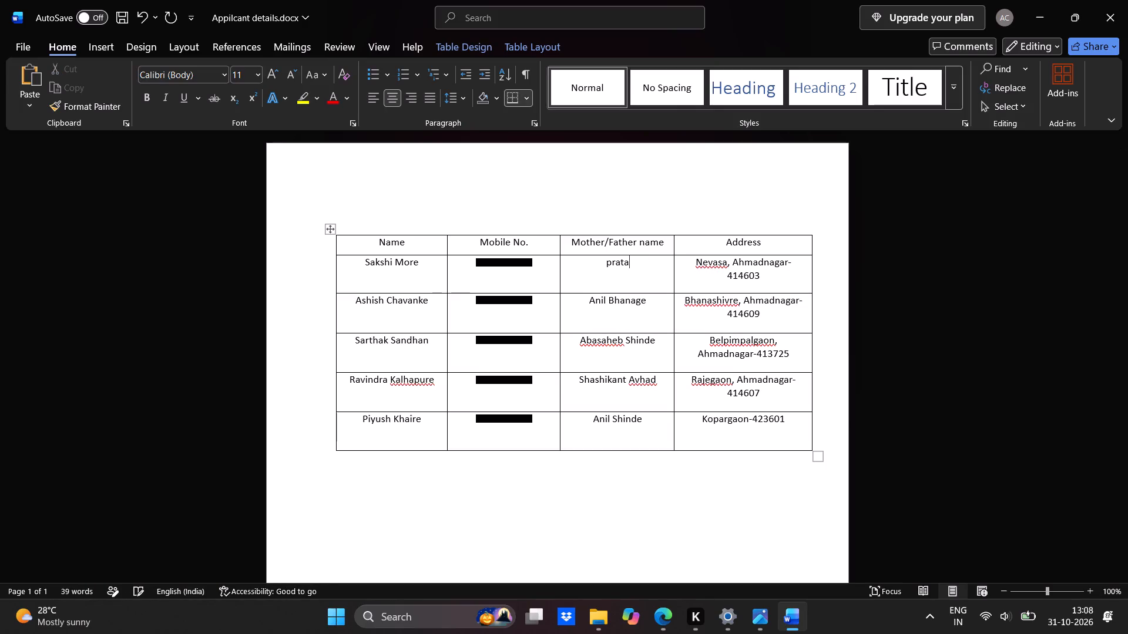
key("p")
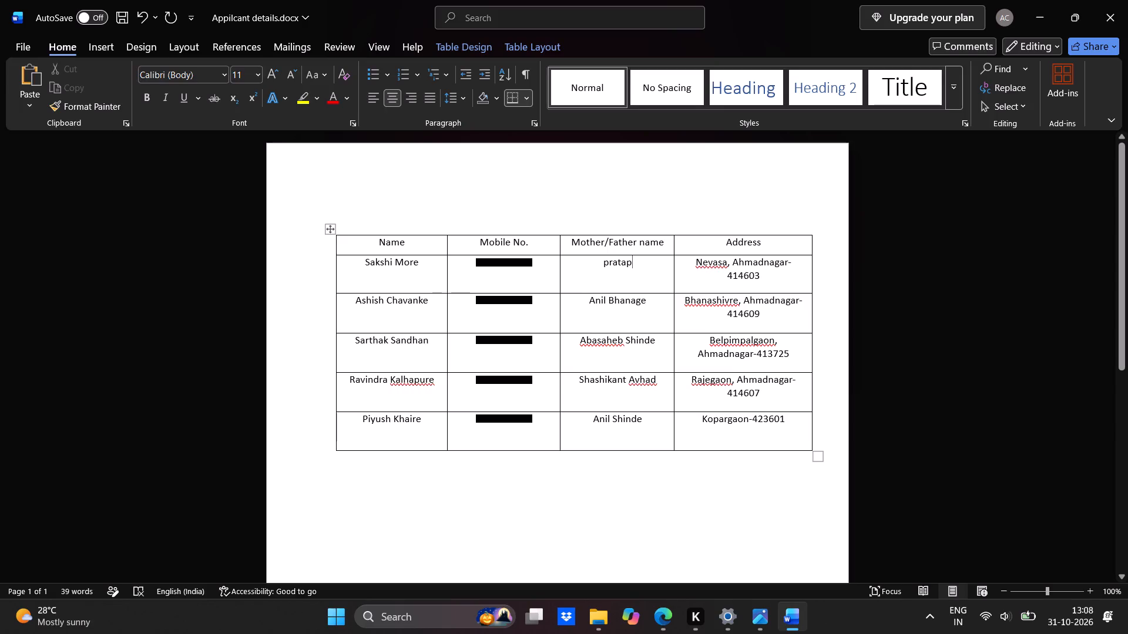
left_click(612, 265)
key("BackSpace")
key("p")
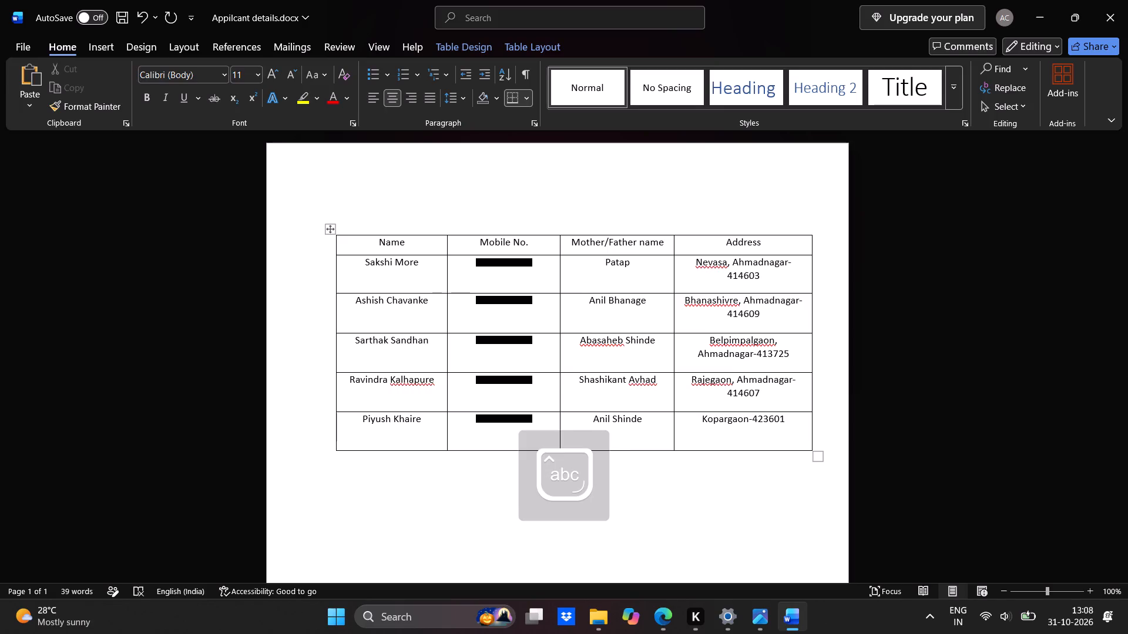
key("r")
left_click(653, 264)
left_click_drag(645, 301, 586, 306)
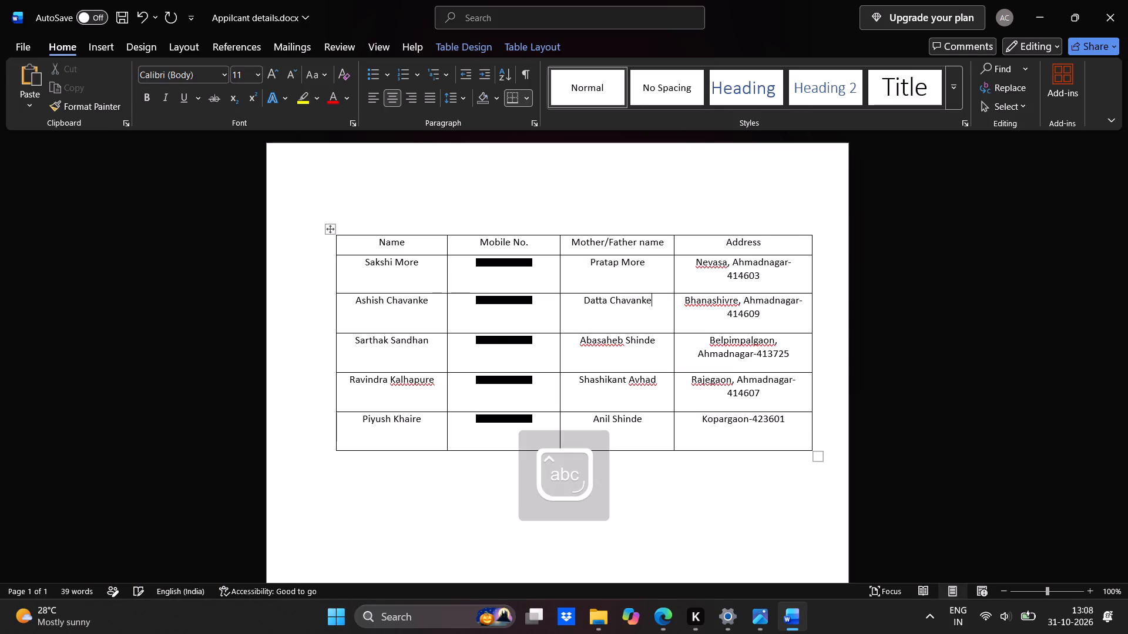
Replace the third applicant's Mother/Father name entry with their own parent's name, with the surname capitalised and spelled like the applicant's.
left_click_drag(657, 339, 595, 340)
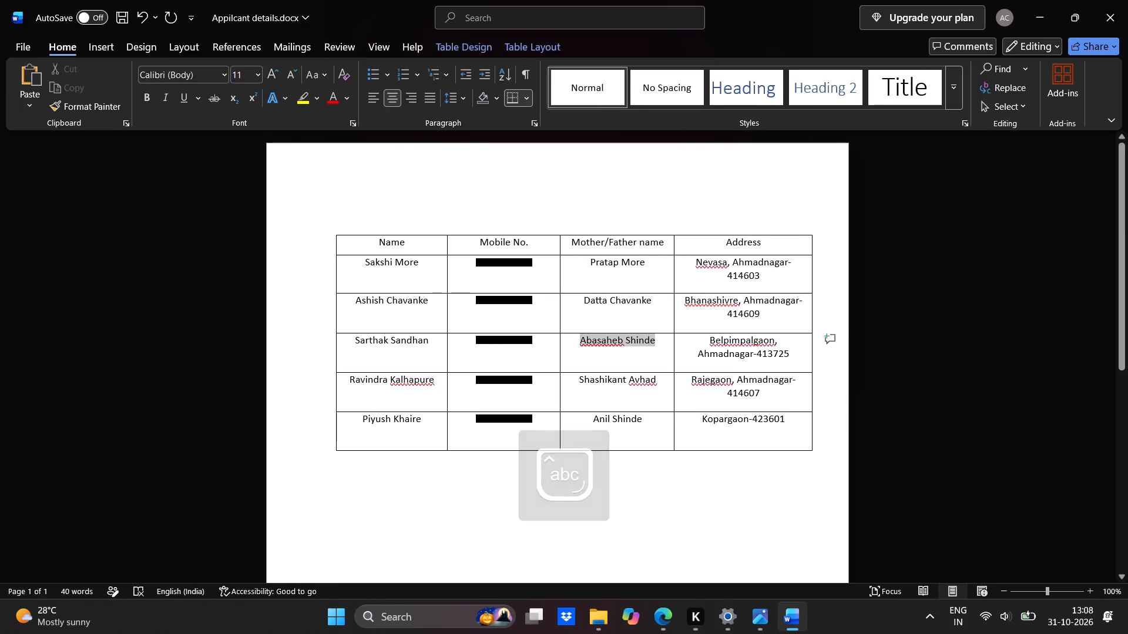
left_click_drag(595, 340, 581, 342)
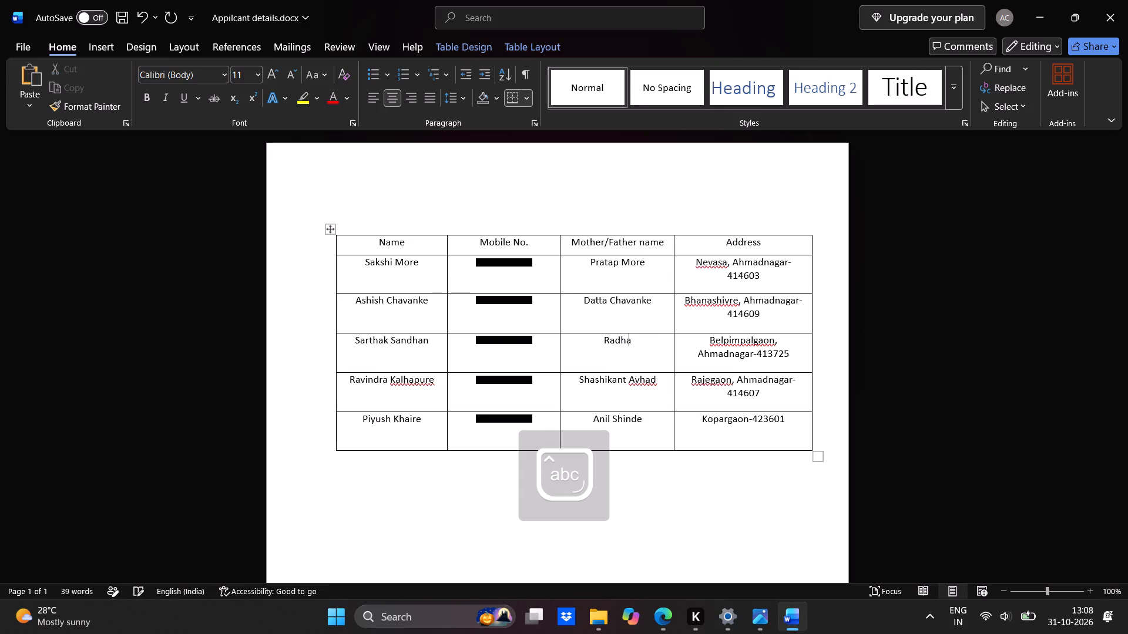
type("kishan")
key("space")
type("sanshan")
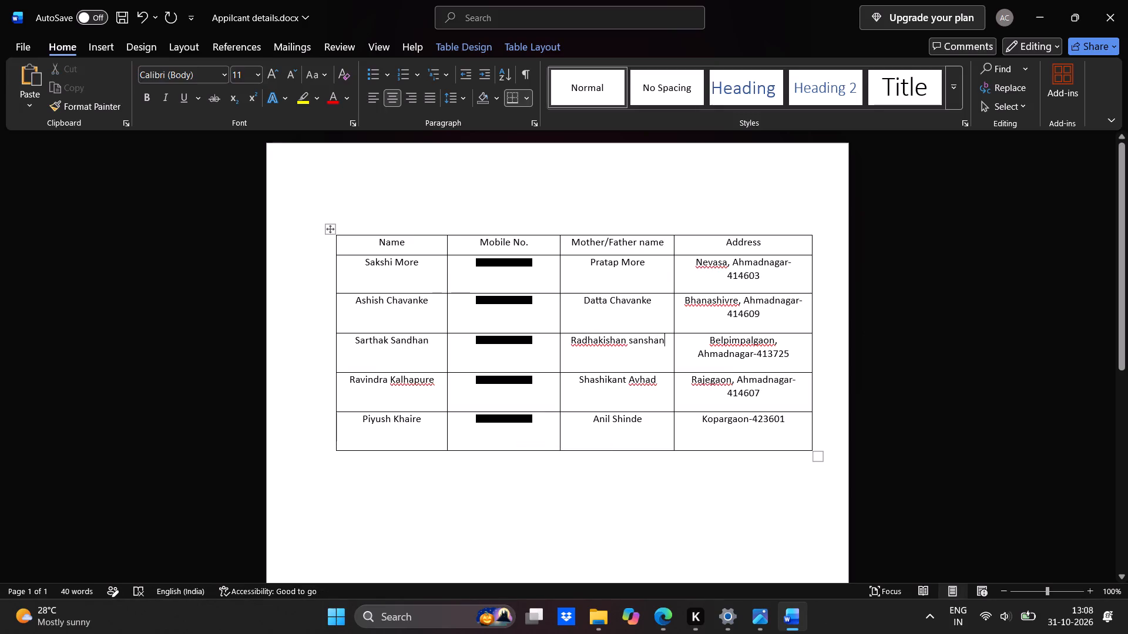
left_click(633, 337)
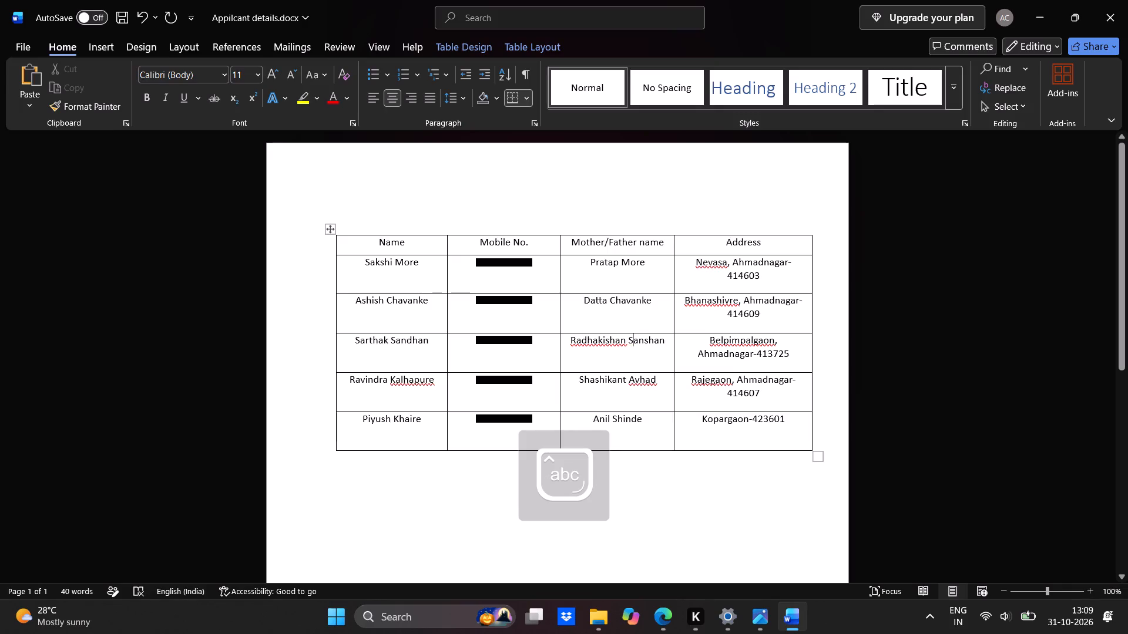
left_click(650, 346)
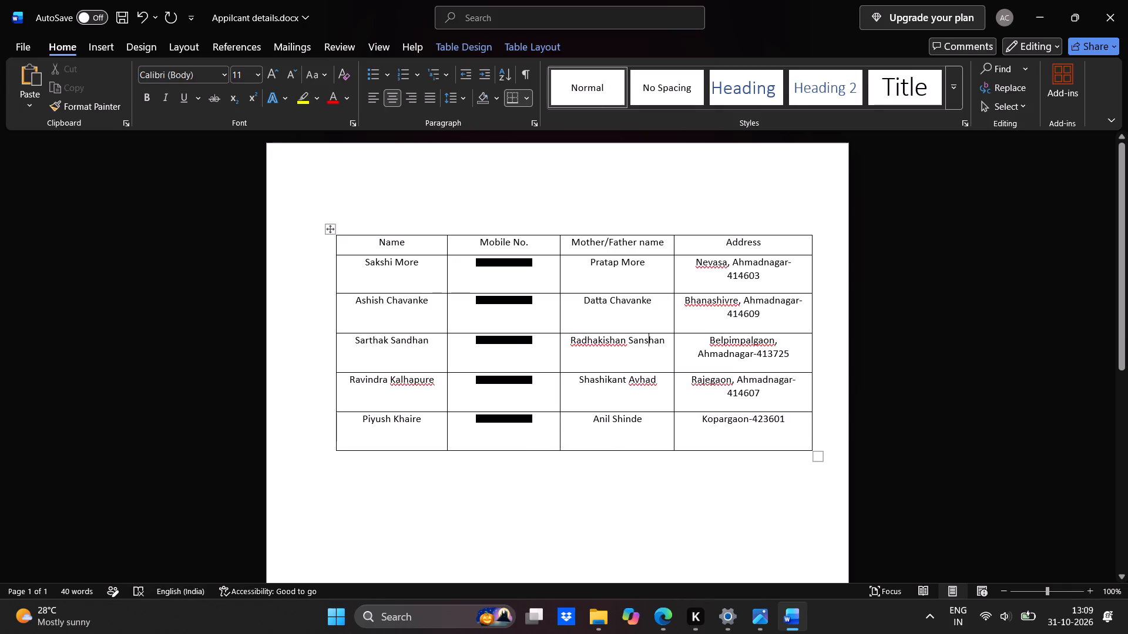
key("BackSpace")
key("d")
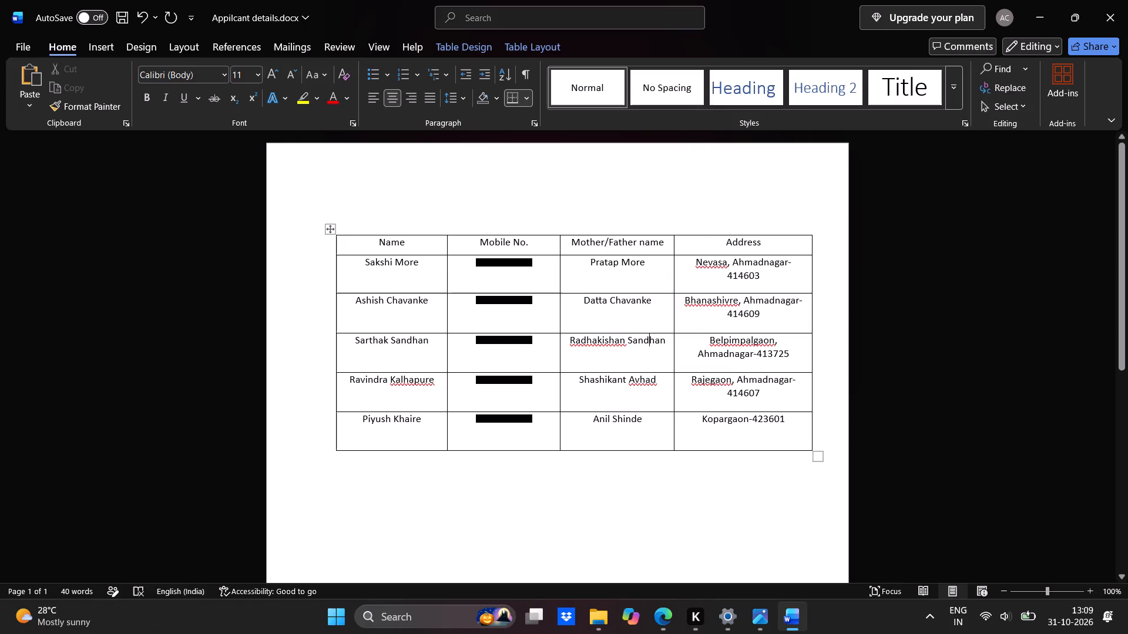
Clear the fourth applicant's entry in the Mother/Father name column.
left_click_drag(660, 386, 569, 389)
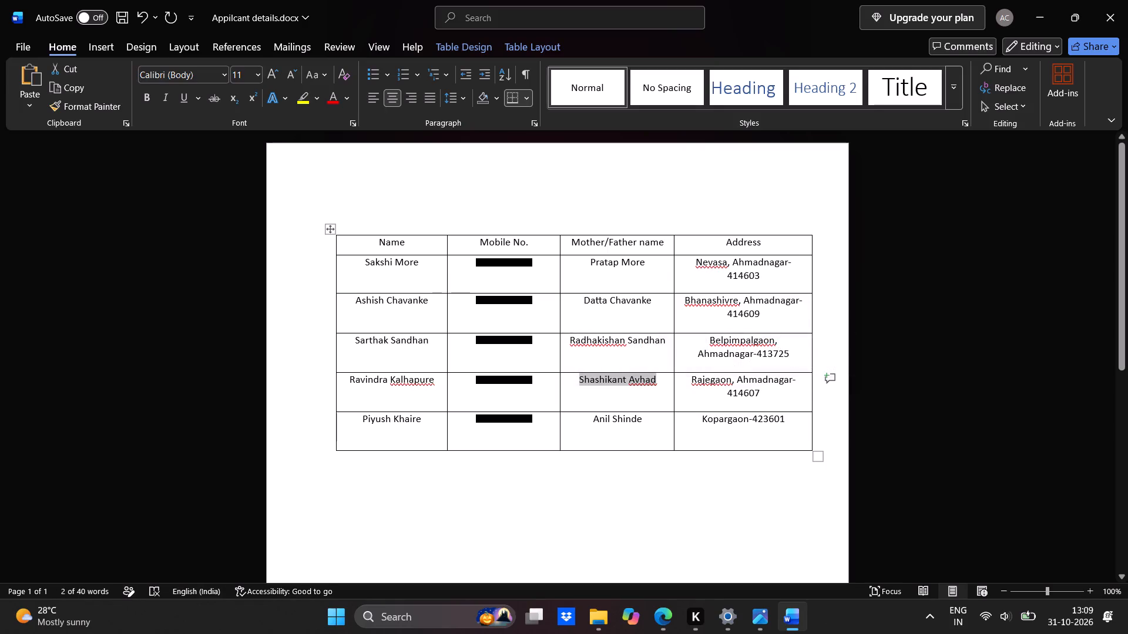
key("Delete")
key("BackSpace")
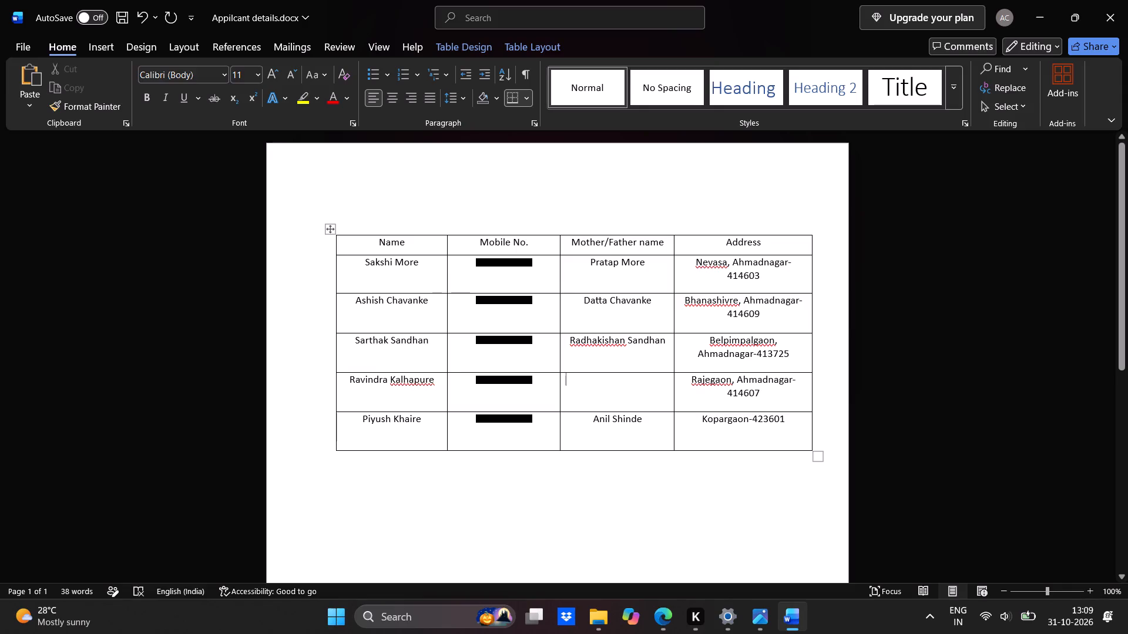
Replace the second applicant's Address entry with their own town, city and postal code, capitalising the place names.
left_click_drag(694, 265, 778, 269)
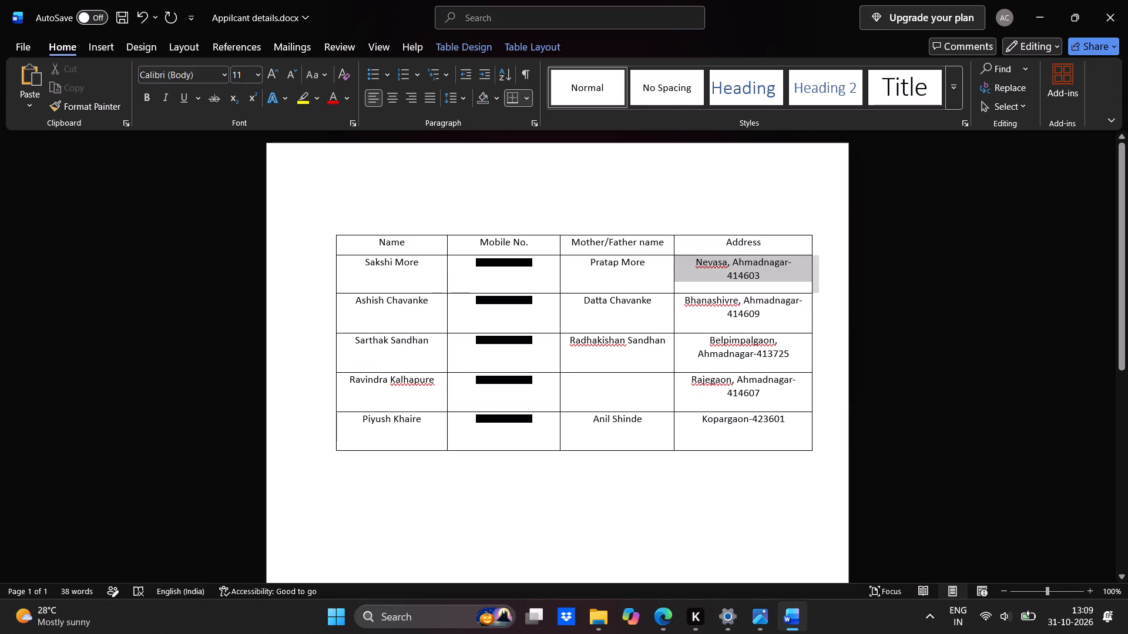
left_click_drag(778, 269, 779, 269)
left_click_drag(686, 301, 736, 308)
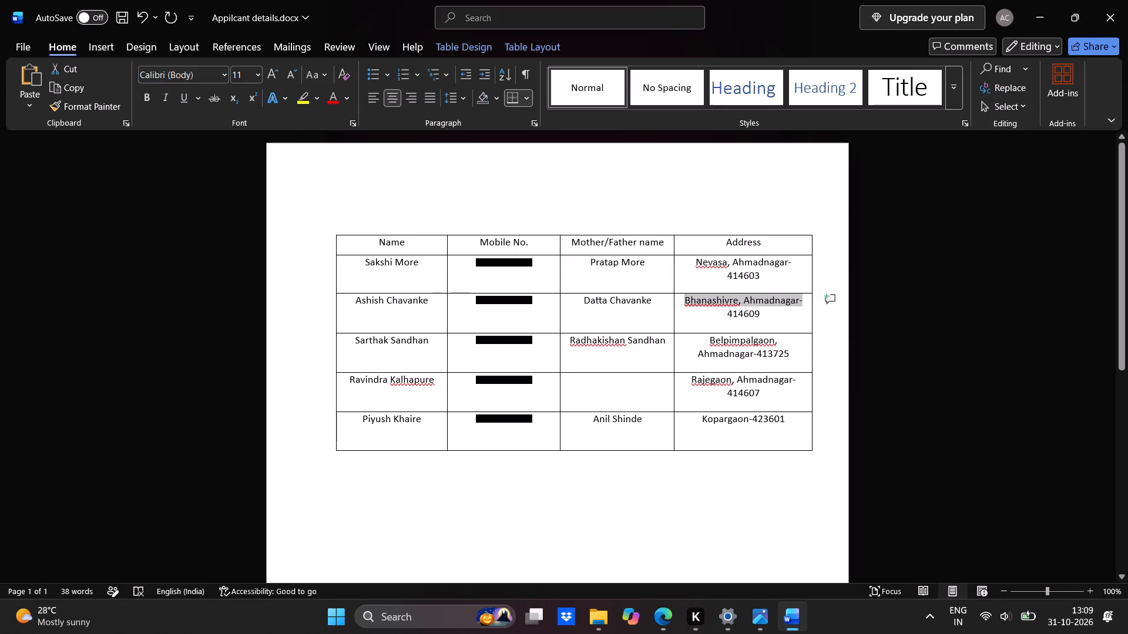
left_click_drag(736, 308, 762, 316)
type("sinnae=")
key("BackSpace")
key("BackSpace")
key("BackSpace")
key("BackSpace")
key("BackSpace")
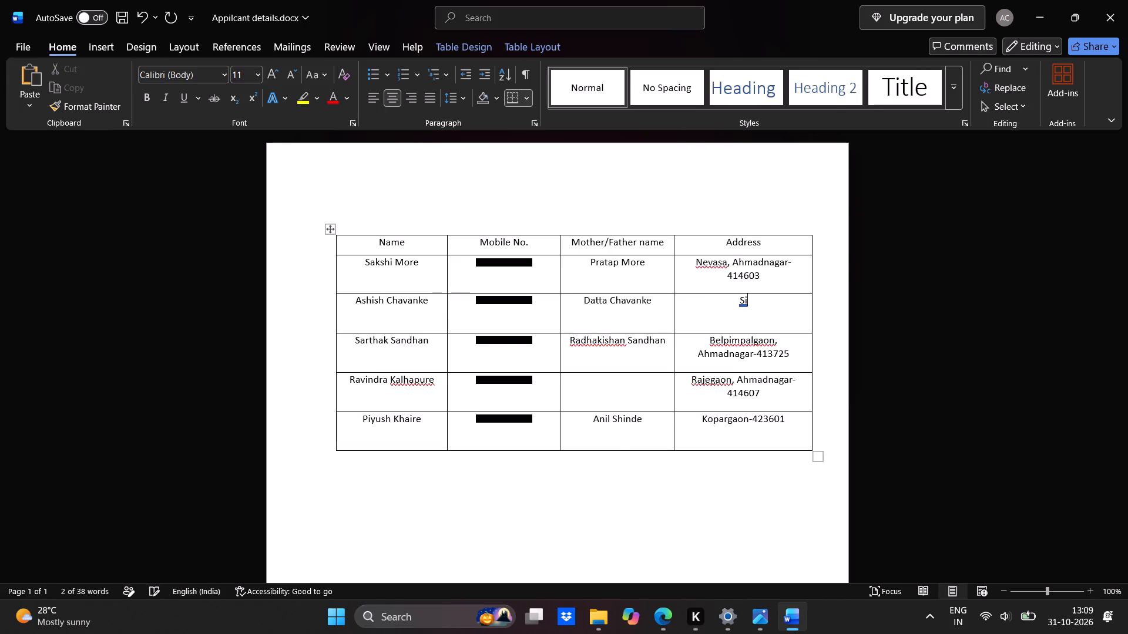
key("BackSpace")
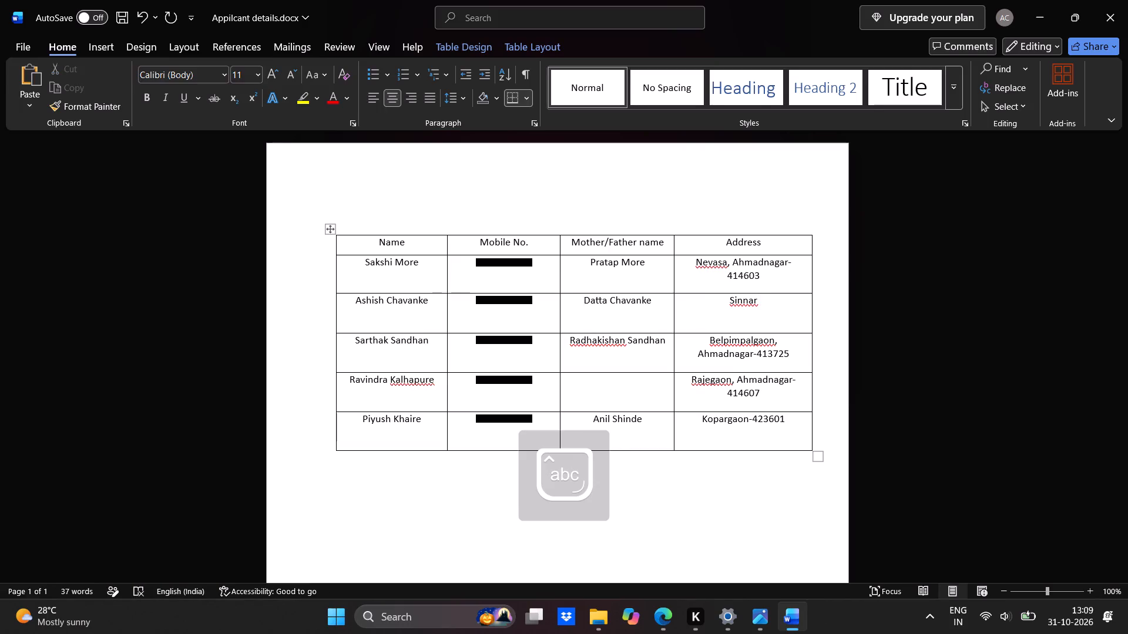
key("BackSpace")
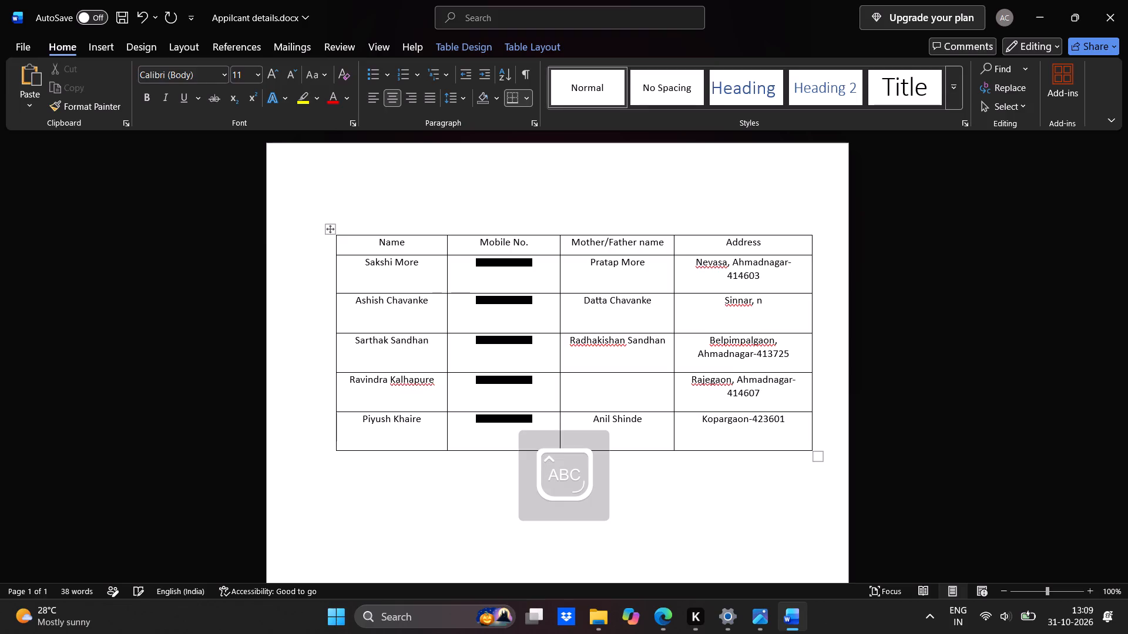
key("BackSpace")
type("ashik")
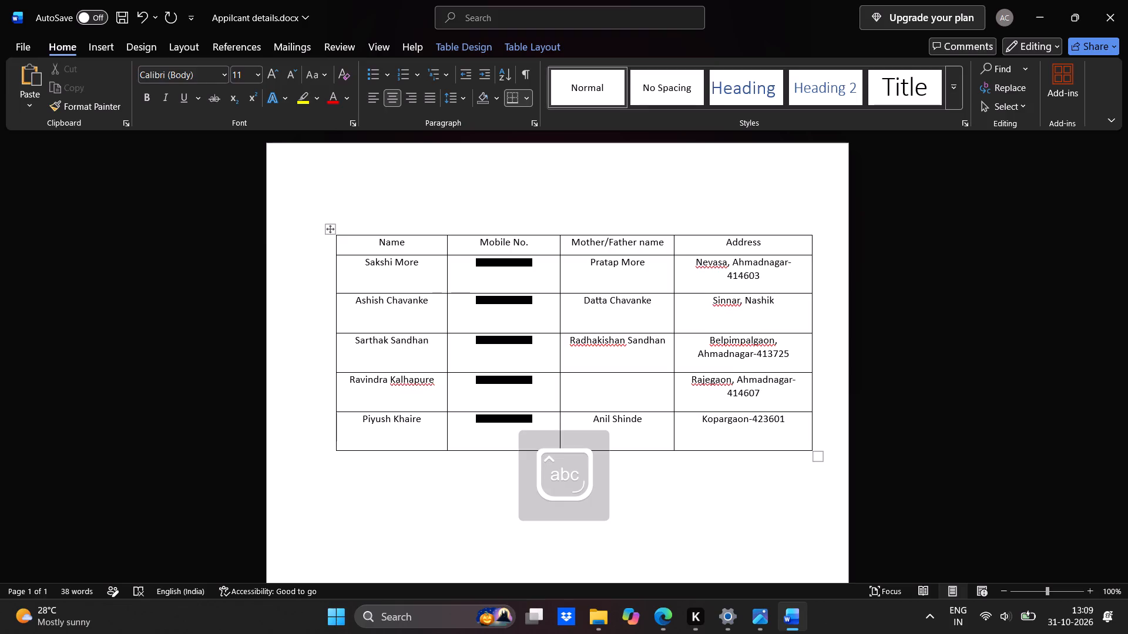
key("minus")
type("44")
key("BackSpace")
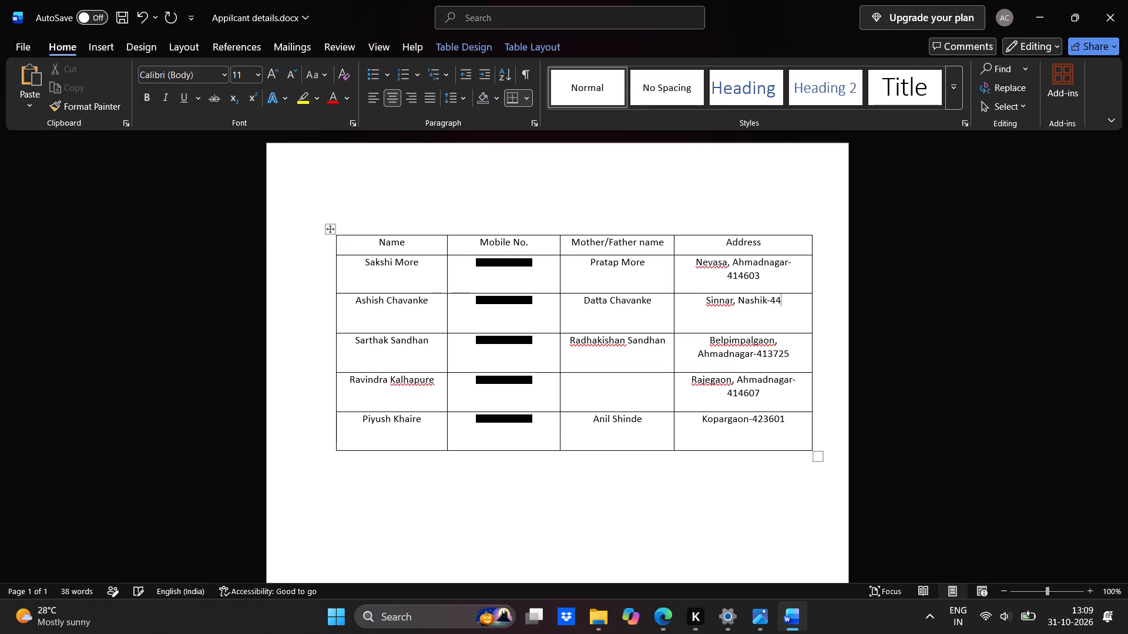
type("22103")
left_click_drag(764, 278, 714, 269)
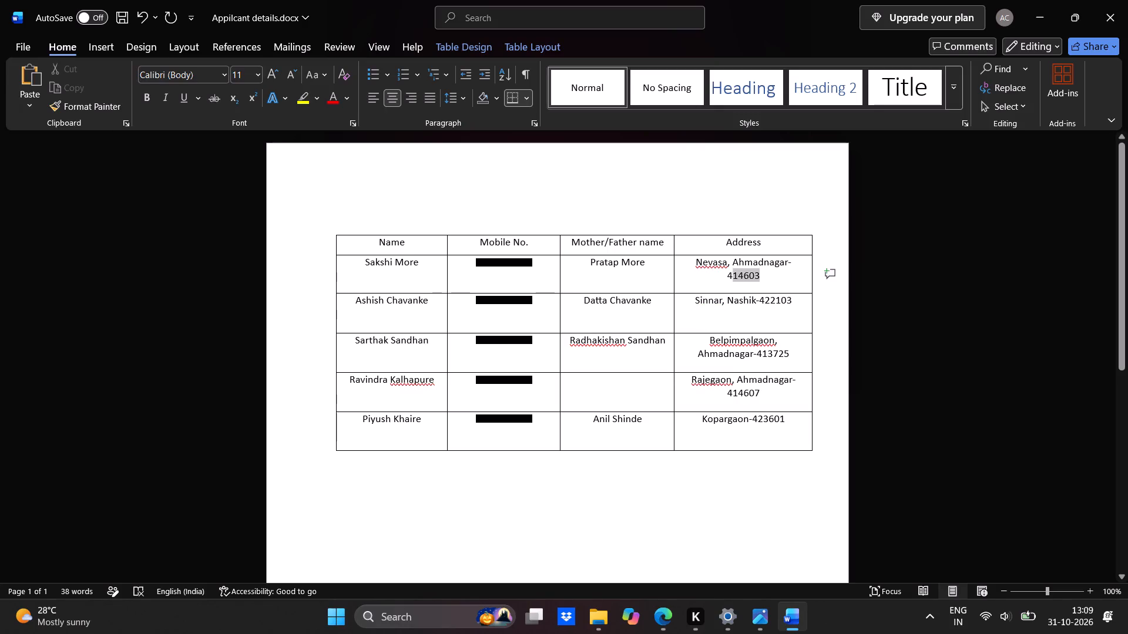
left_click_drag(714, 269, 686, 264)
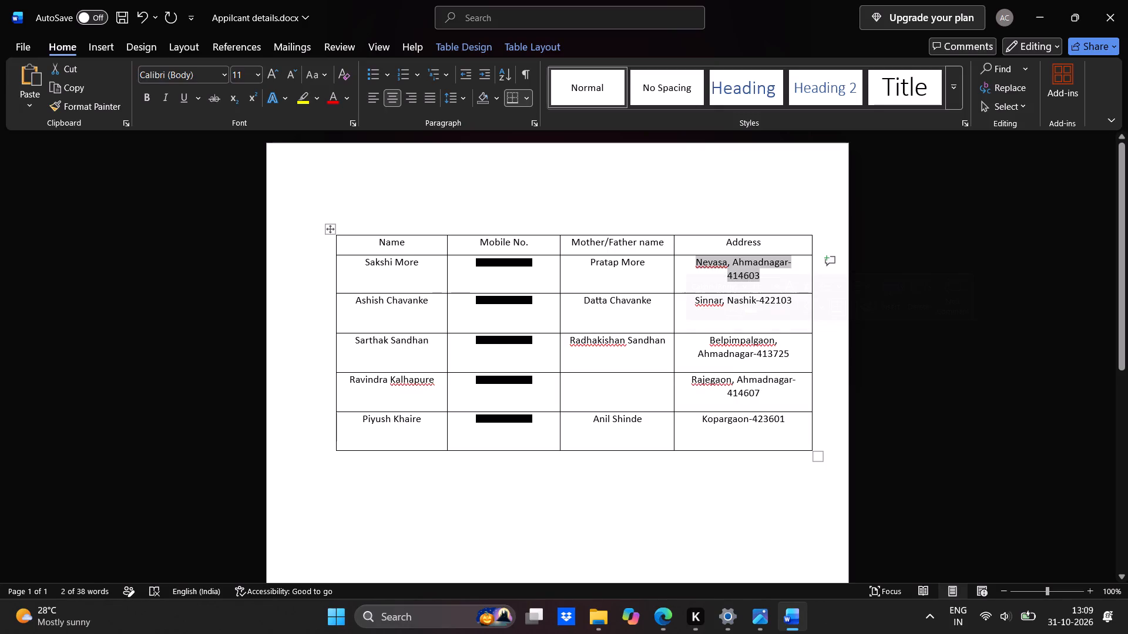
Replace the second applicant's Mobile No. entry with their own mobile number.
left_click_drag(531, 311, 465, 302)
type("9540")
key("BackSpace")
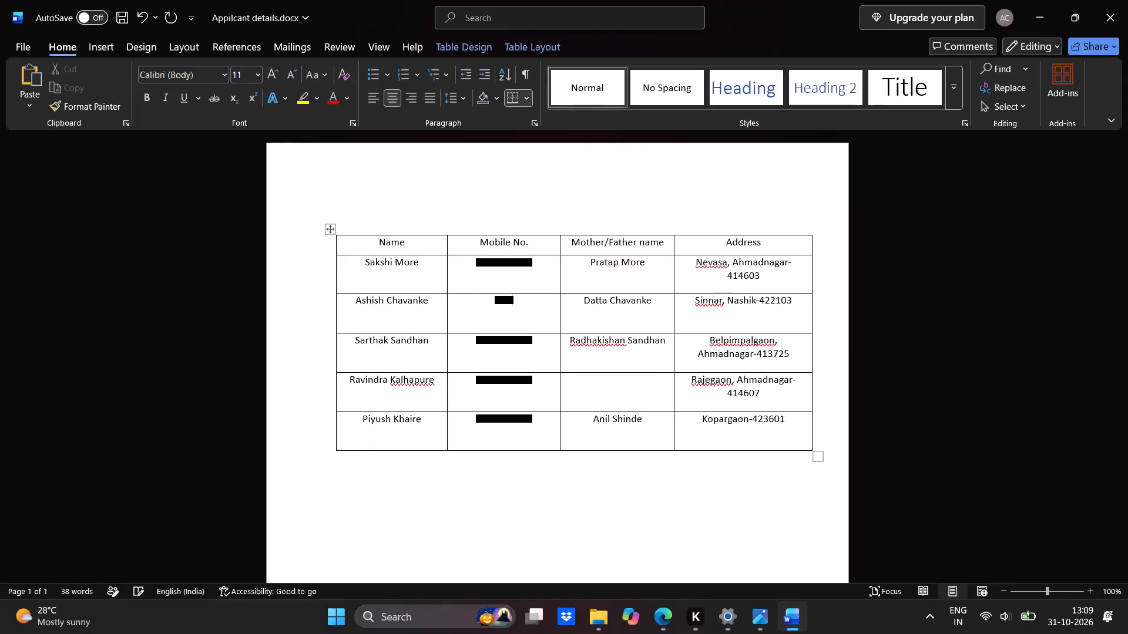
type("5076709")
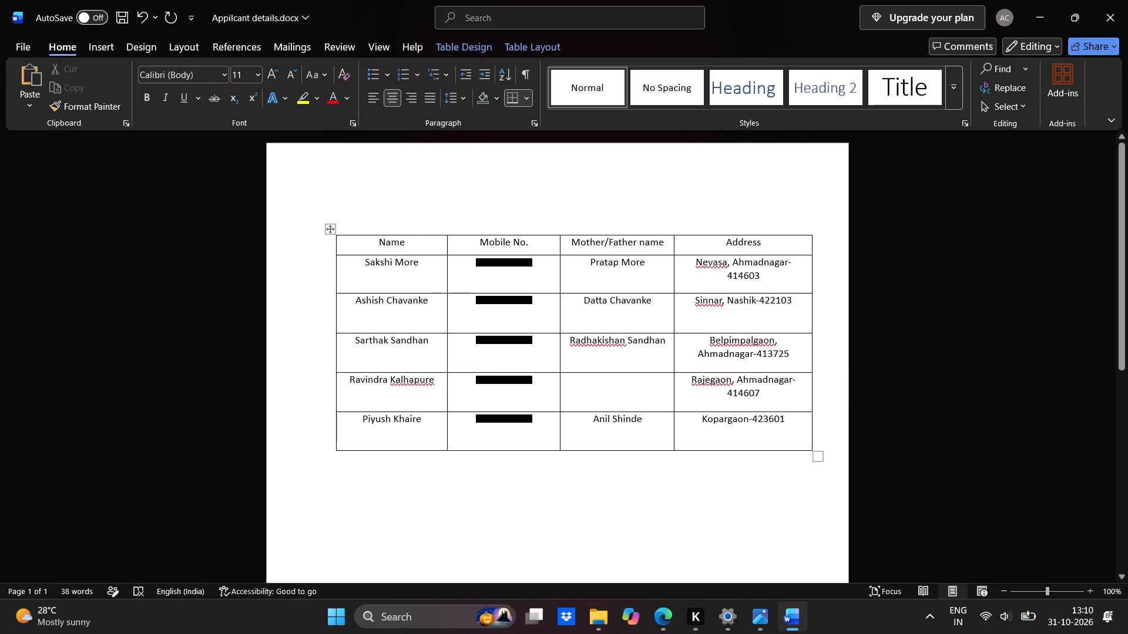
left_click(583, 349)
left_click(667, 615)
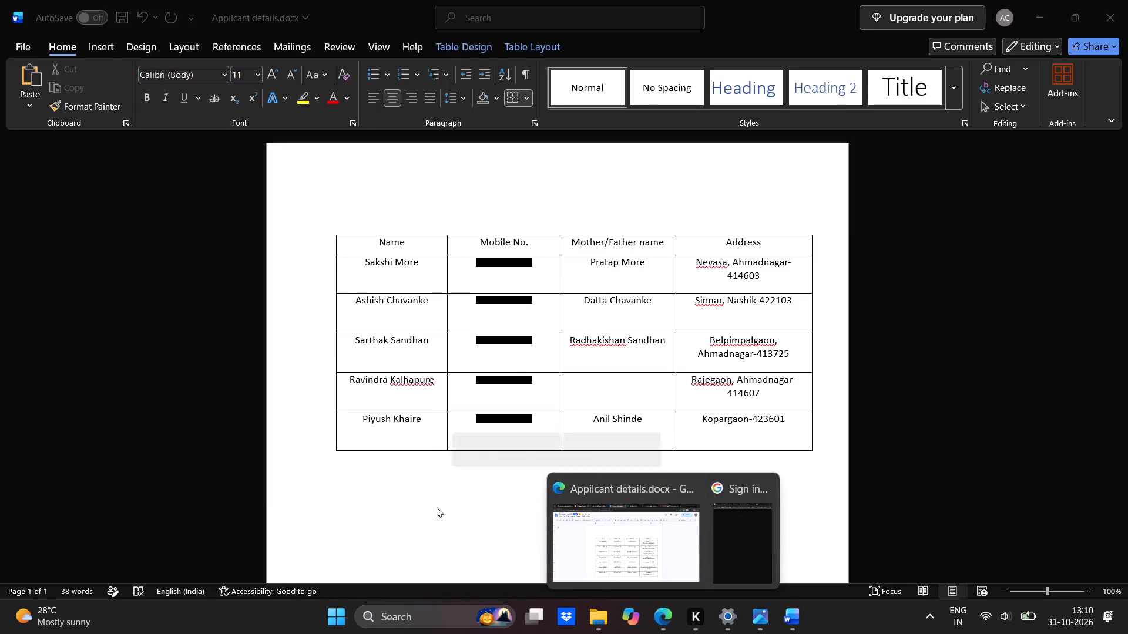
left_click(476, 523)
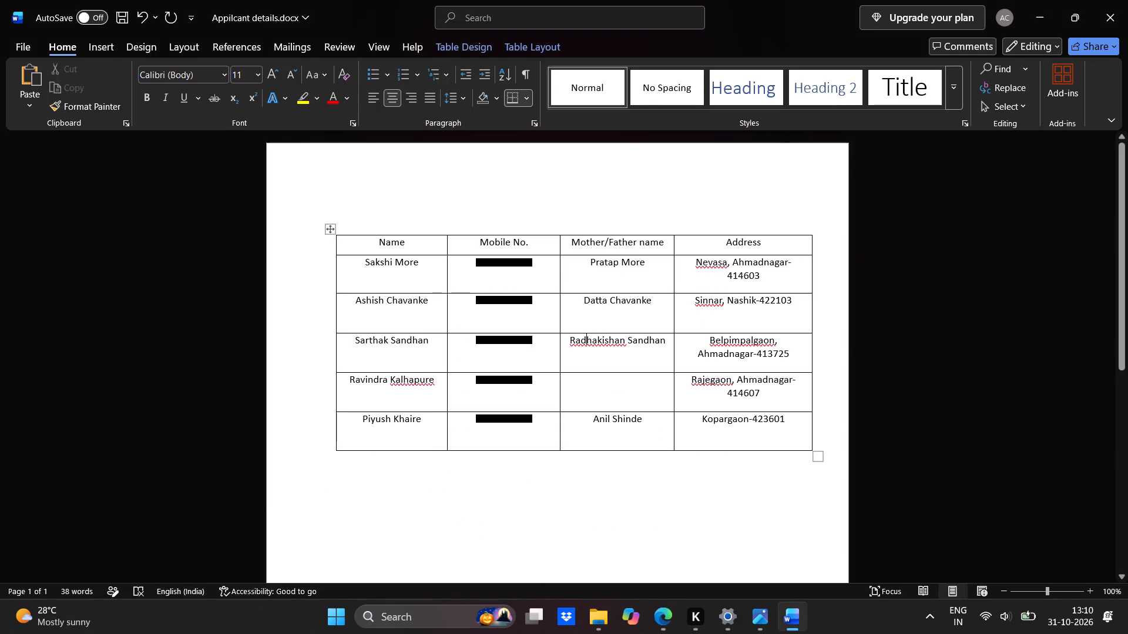
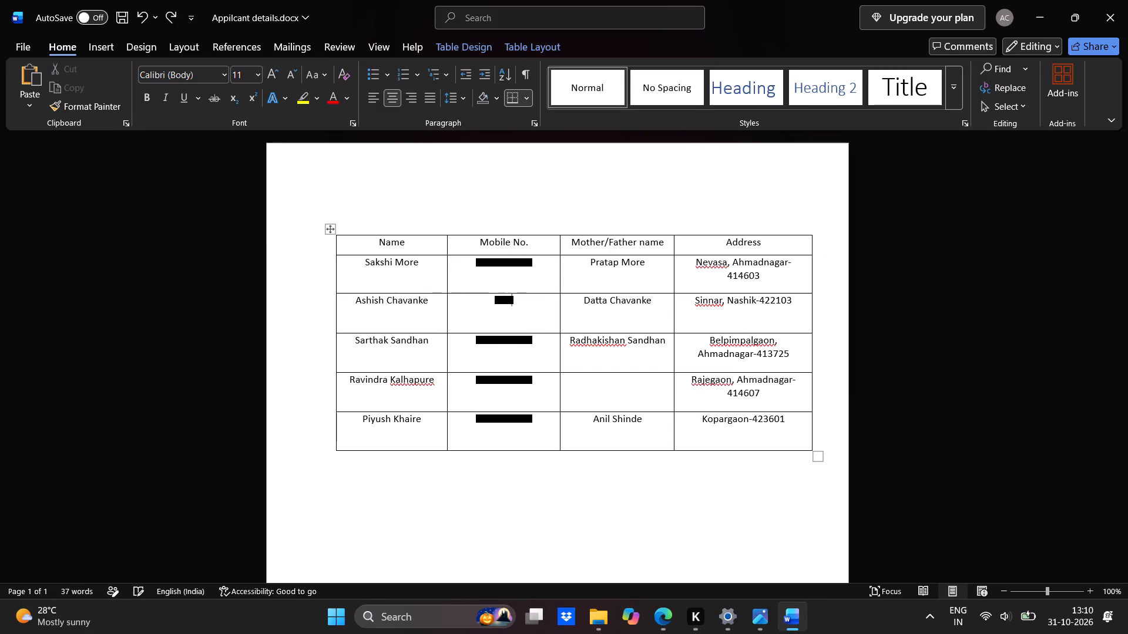
Redo the last edit in the second applicant's Mobile No. entry.
key("ctrl+y")
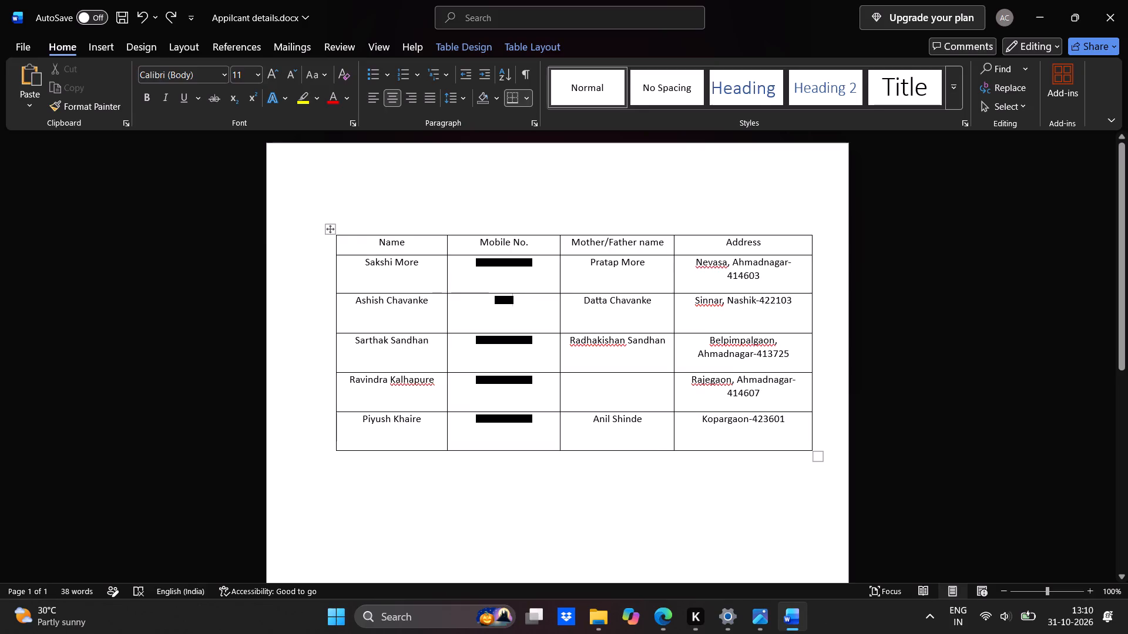
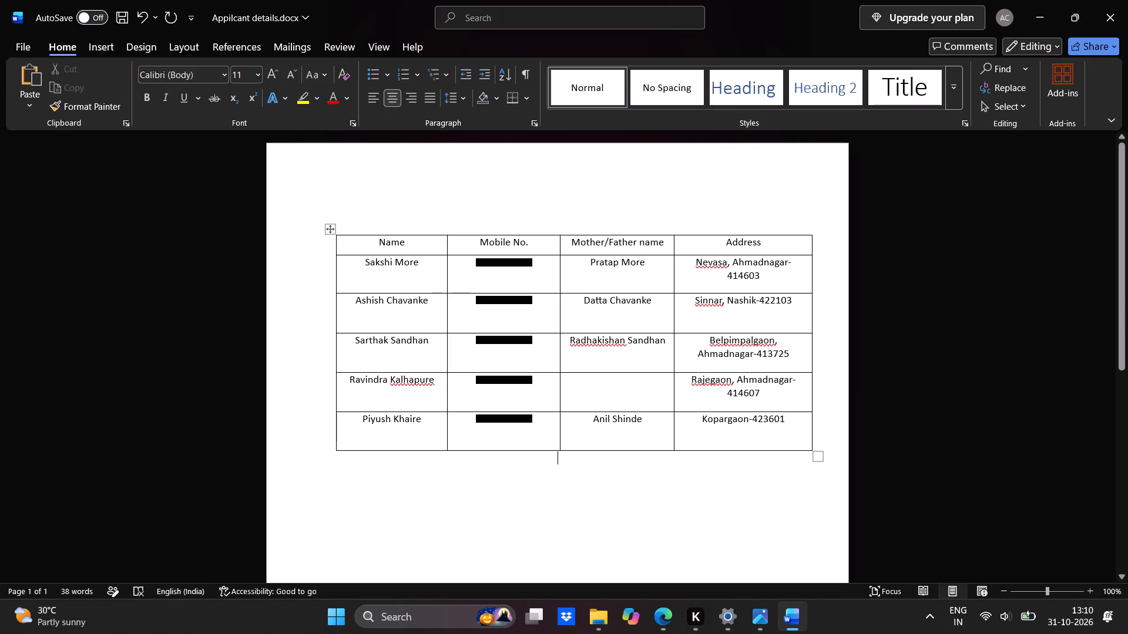
Ignore all spelling flags for the town name in the second applicant's address.
right_click(713, 303)
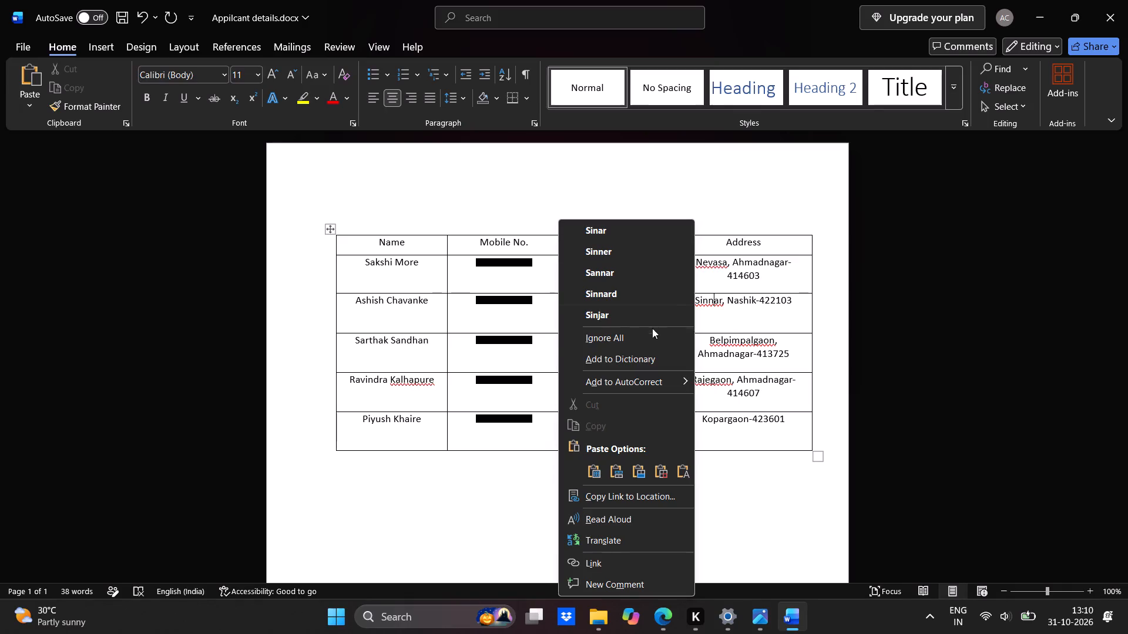
left_click(652, 342)
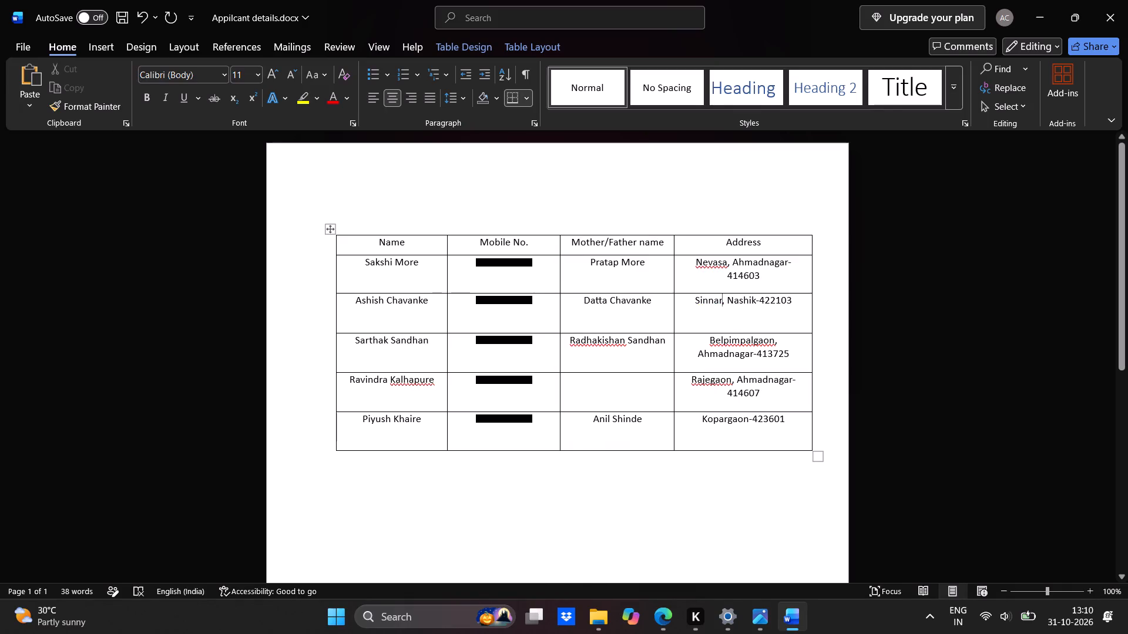
left_click(712, 506)
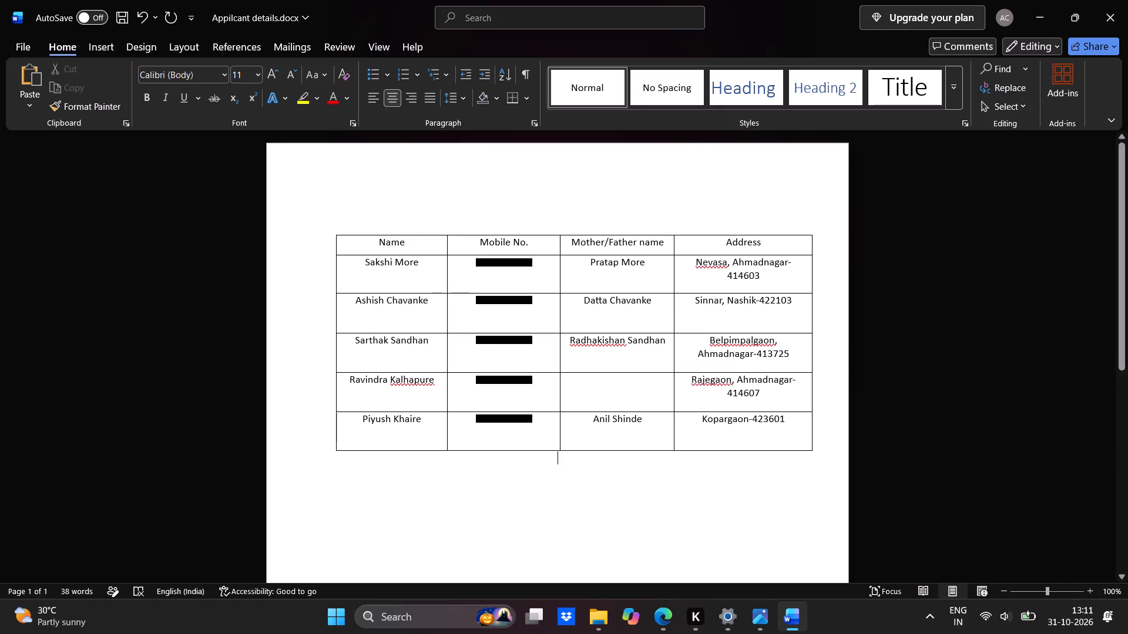
Replace the first applicant's address with the new village and town names.
left_click(766, 286)
key("BackSpace")
key("BackSpace")
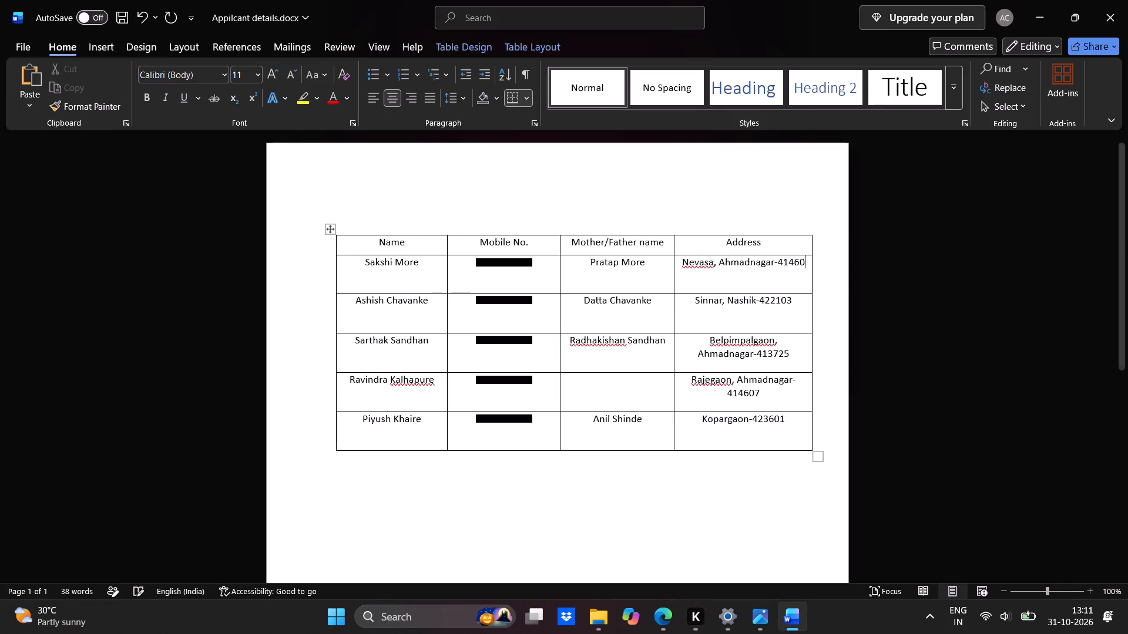
key("BackSpace")
key("BackSpace")
key("BackSpace")
key("BackSpace")
key("BackSpace")
key("BackSpace")
key("BackSpace")
key("BackSpace")
key("BackSpace")
key("BackSpace")
key("BackSpace")
key("BackSpace")
key("BackSpace")
key("BackSpace")
key("BackSpace")
key("BackSpace")
key("BackSpace")
key("BackSpace")
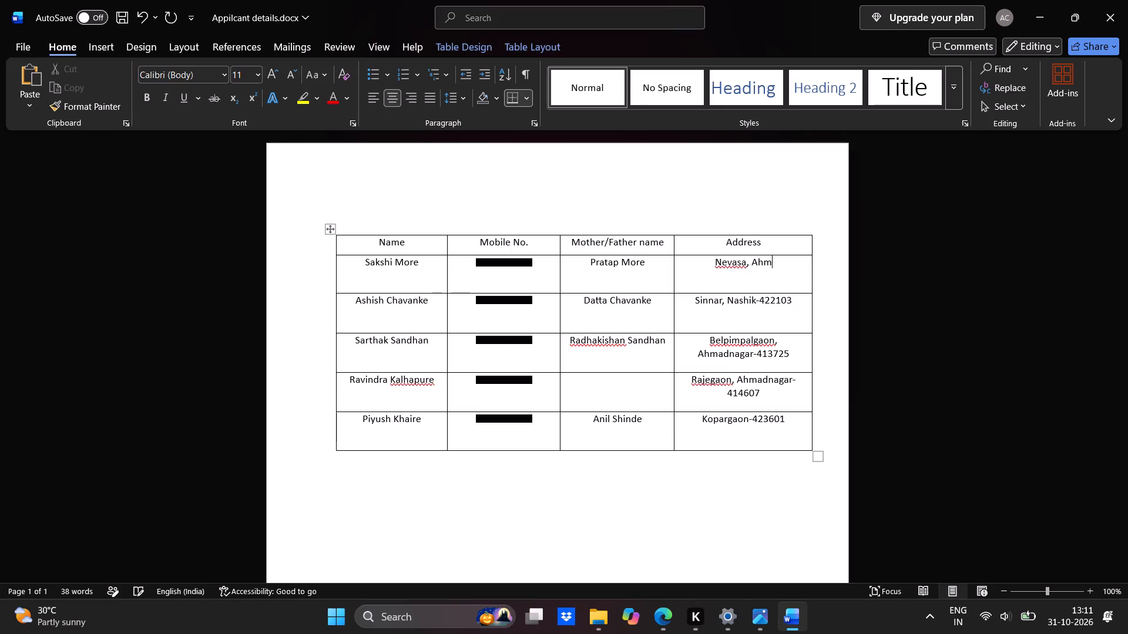
key("BackSpace")
key("BackSpace")
key("BackSpace")
key("BackSpace")
key("BackSpace")
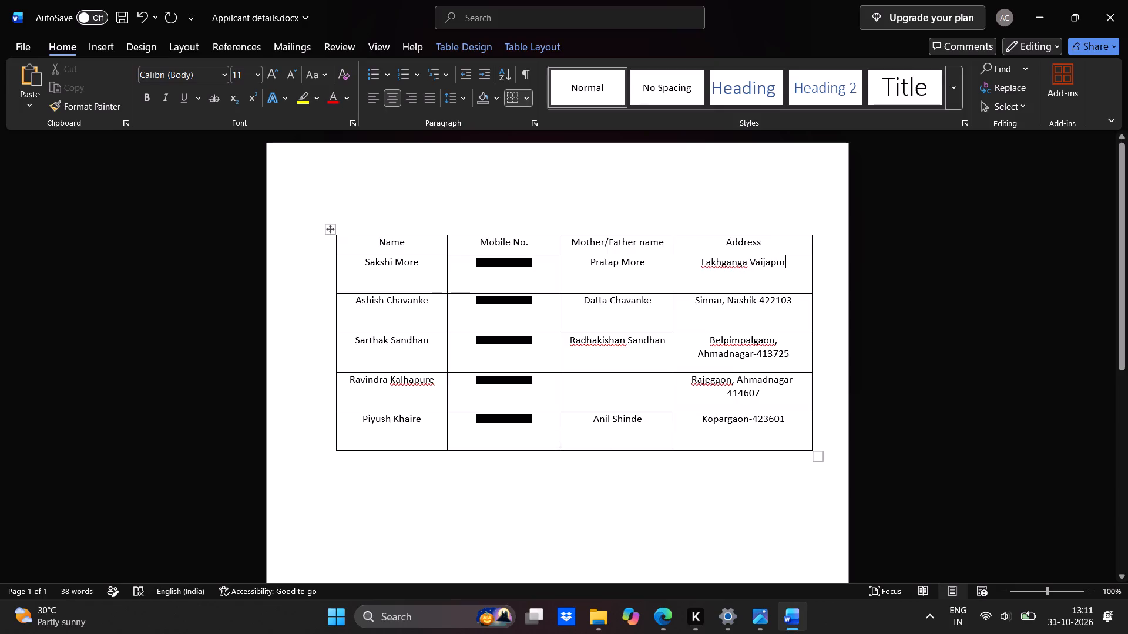
Separate the village and town names in the first applicant's address with a comma and a space.
left_click(750, 262)
key("BackSpace")
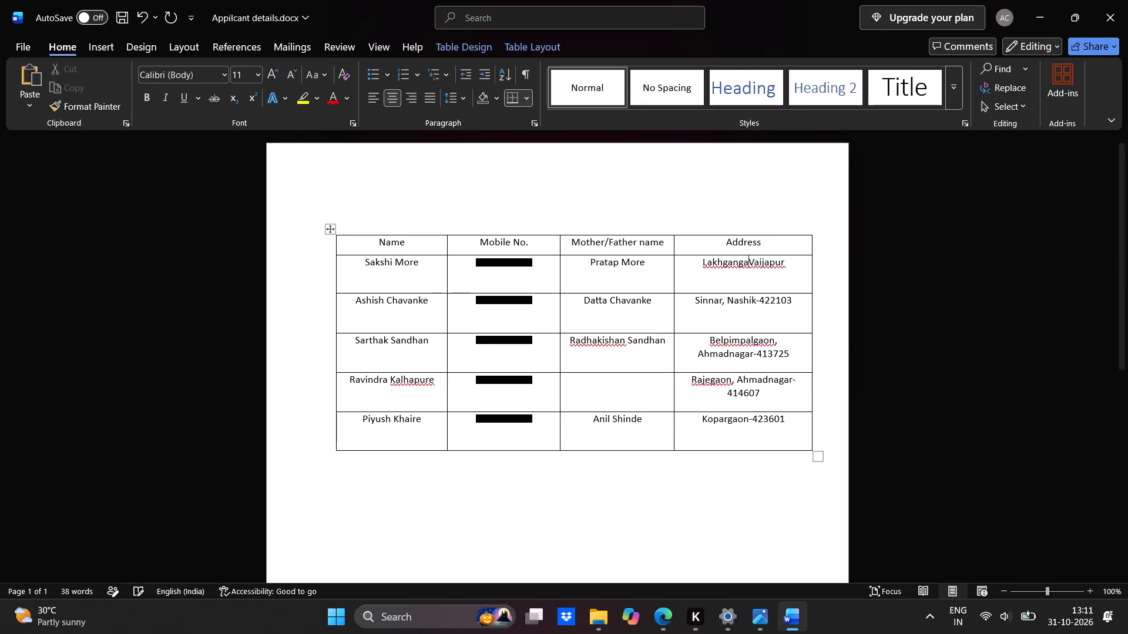
type(",")
key("space")
left_click(797, 265)
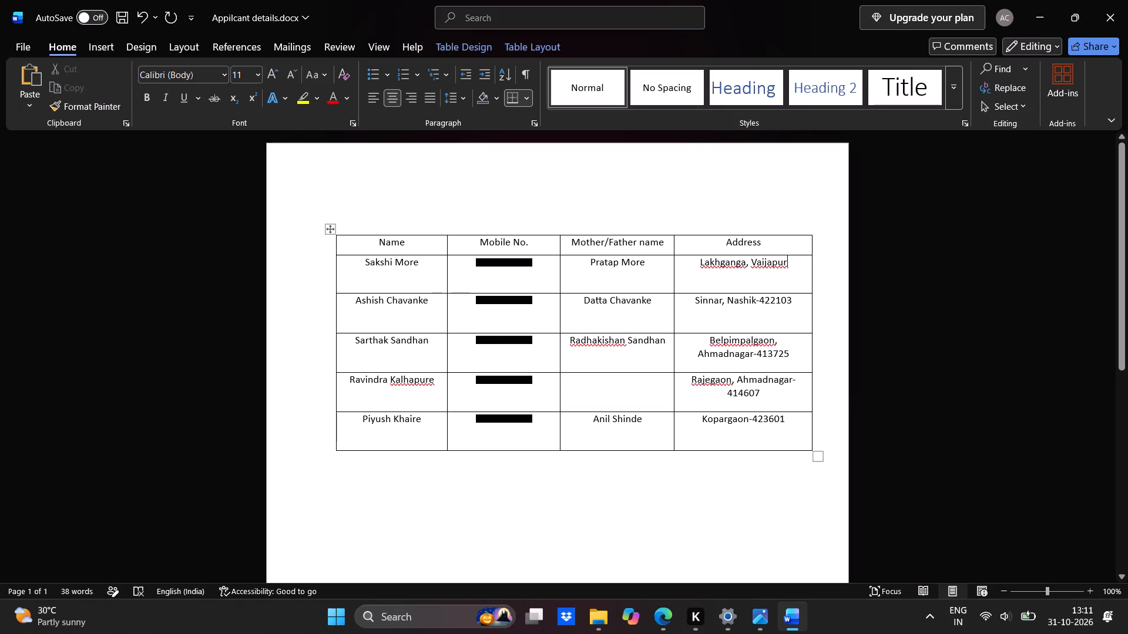
Select the last three digits of the postal code in the third applicant's address.
left_click_drag(791, 352, 768, 350)
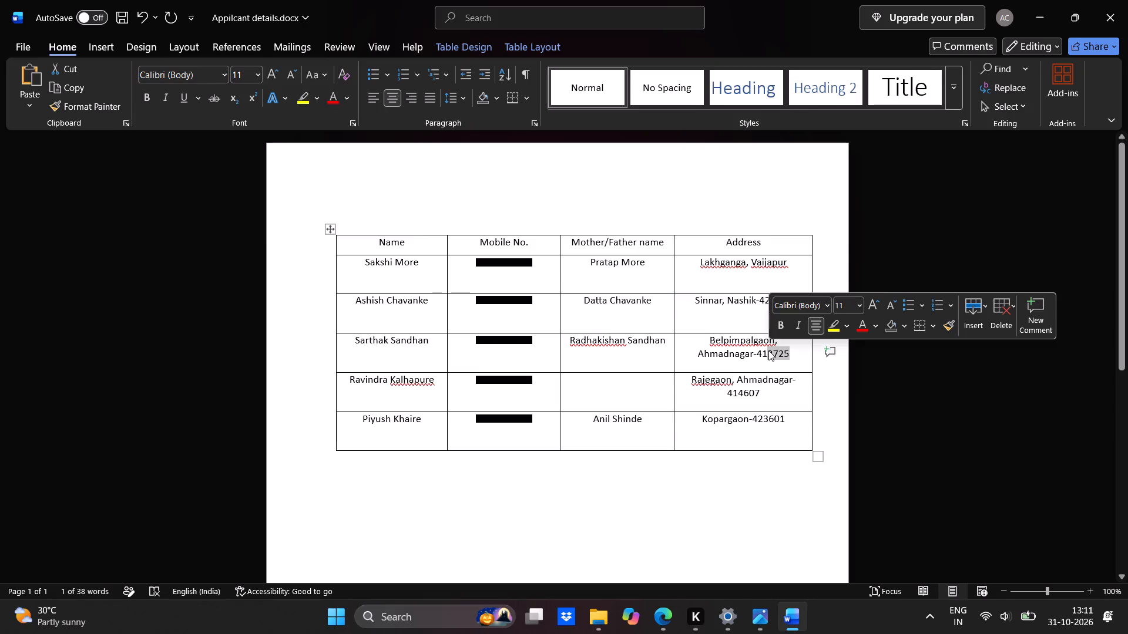
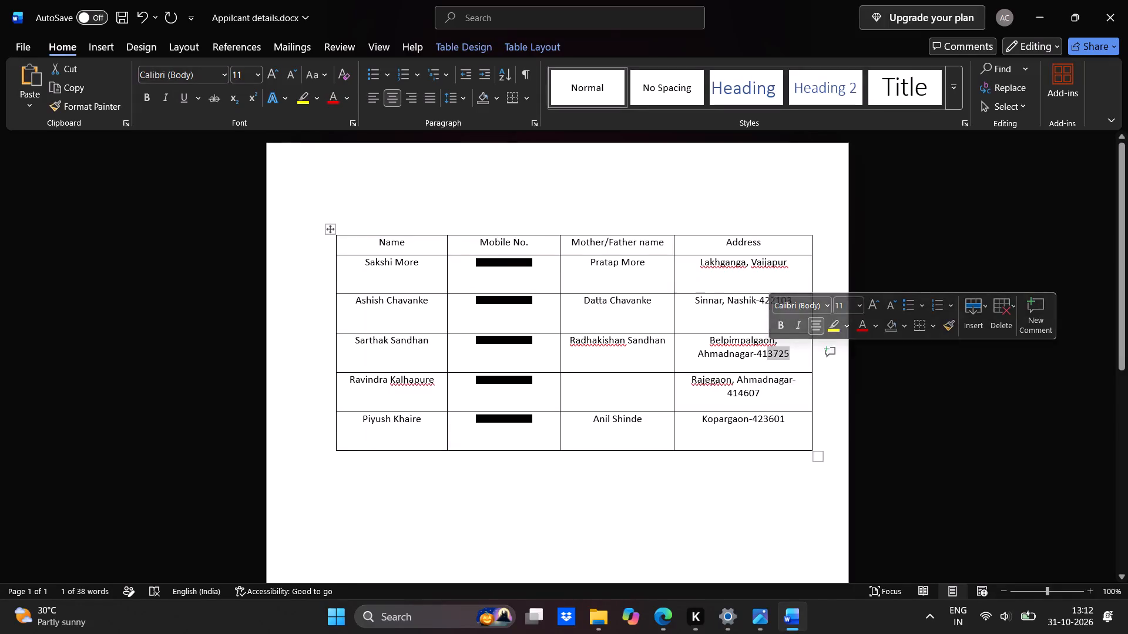
Replace the third applicant's address with a copy of the second applicant's full address.
left_click(746, 329)
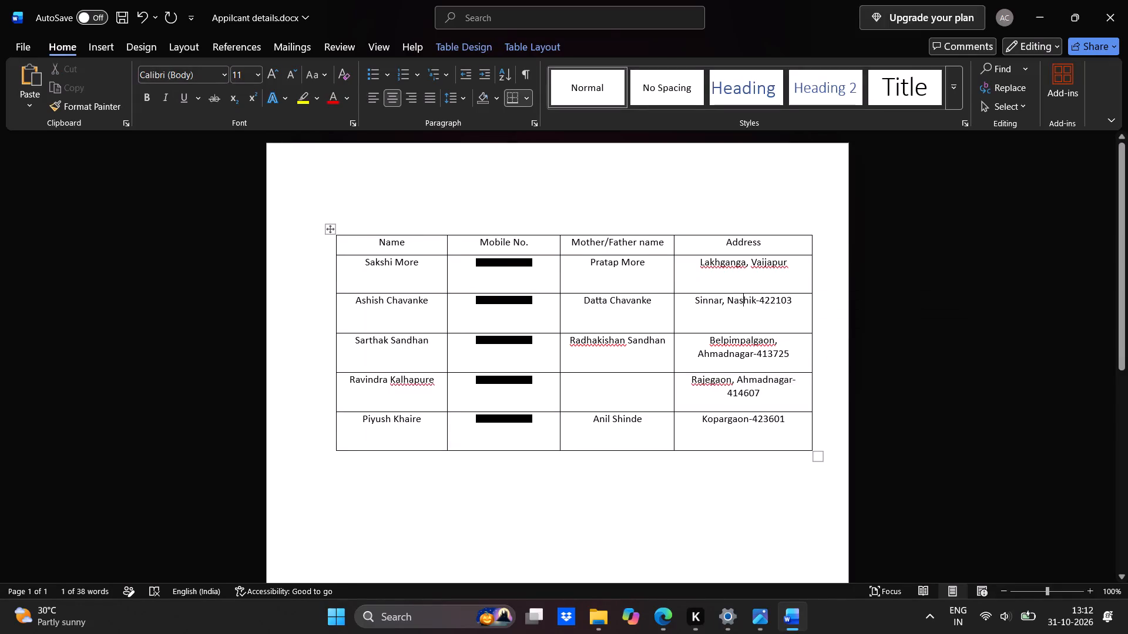
left_click_drag(798, 300, 666, 312)
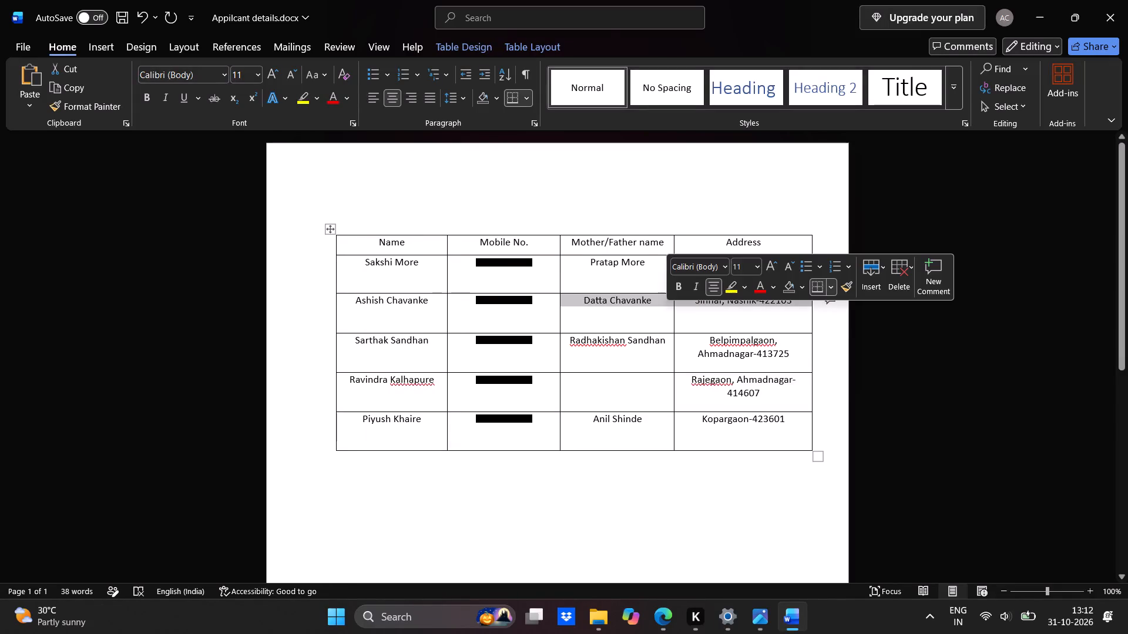
left_click(687, 311)
left_click_drag(687, 311, 747, 306)
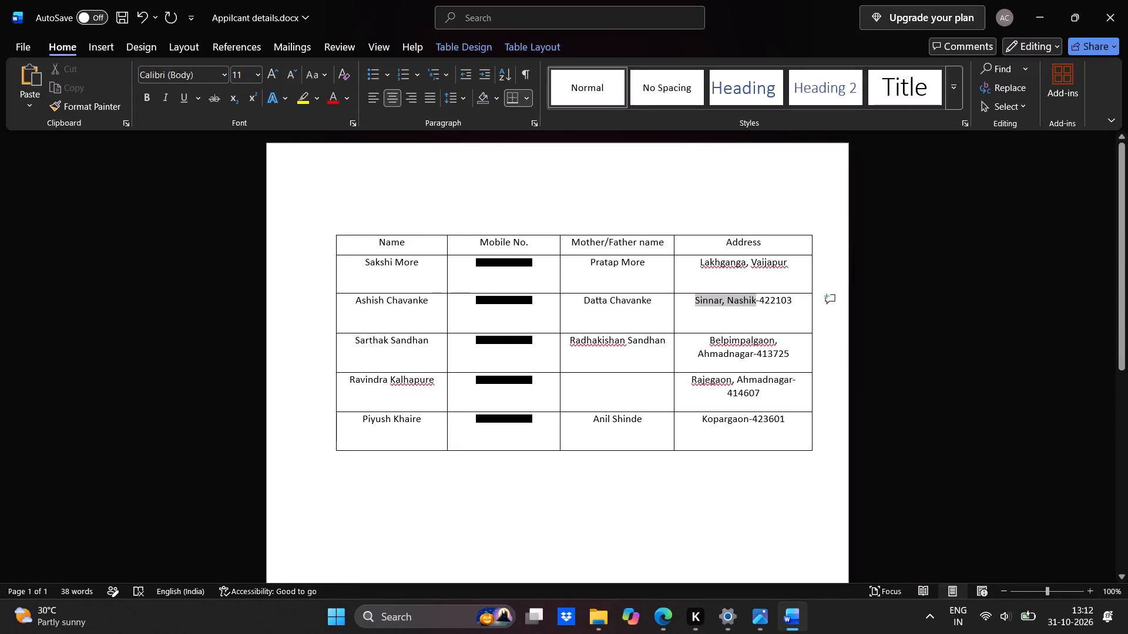
left_click_drag(747, 306, 797, 307)
key("ctrl+c")
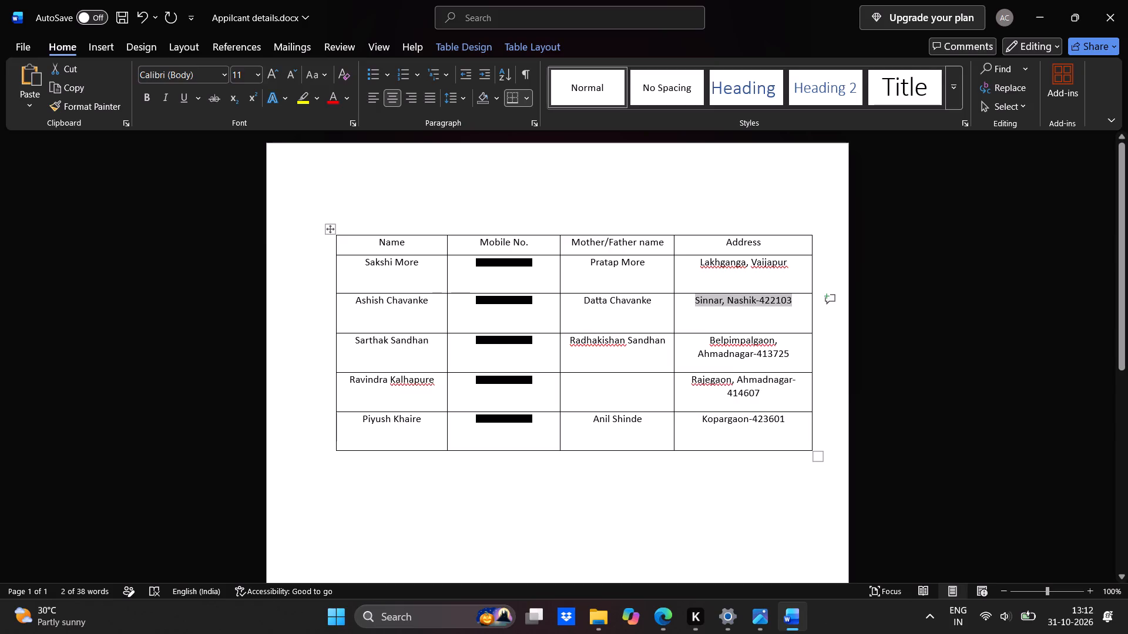
left_click_drag(794, 354, 704, 343)
key("ctrl+v")
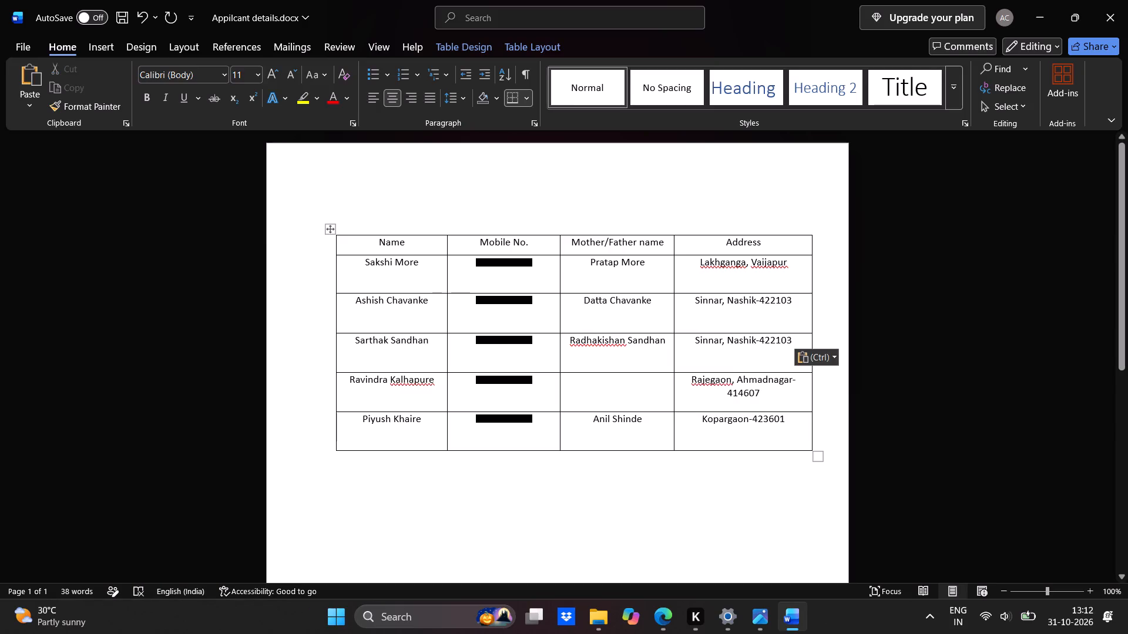
Append a hyphen, a space and the six-digit postal code to the first applicant's address.
left_click(798, 272)
key("minus")
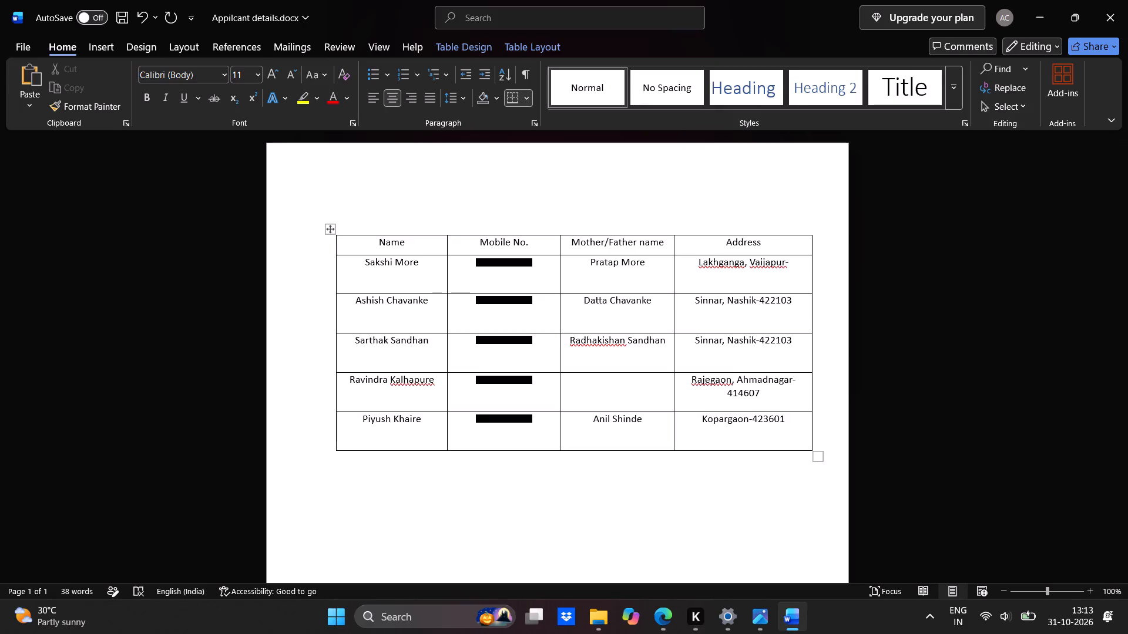
key("space")
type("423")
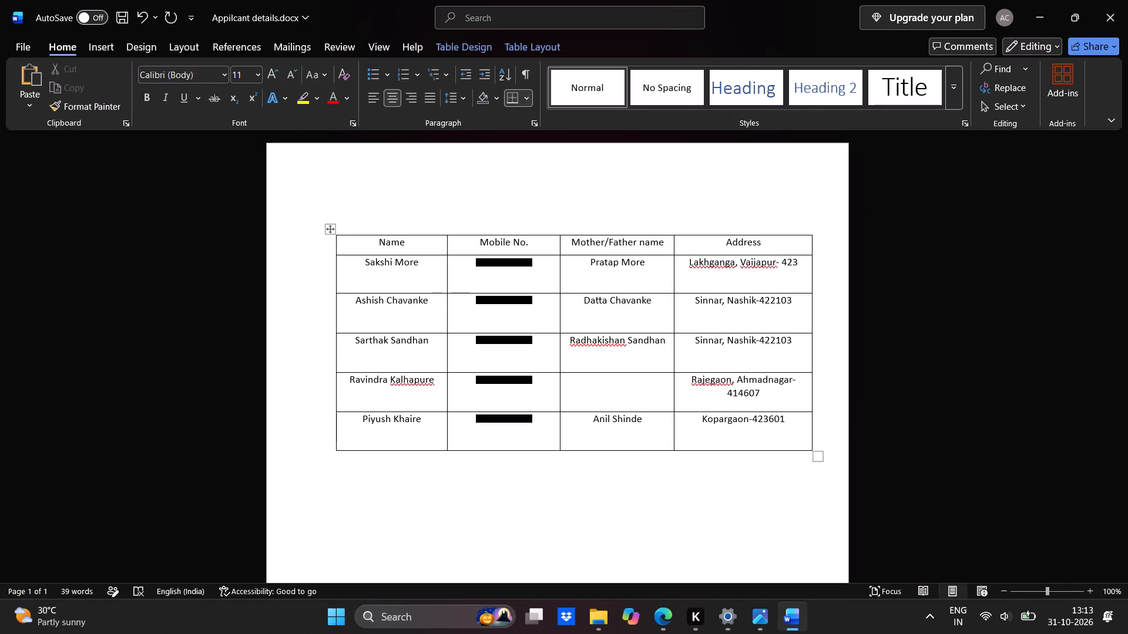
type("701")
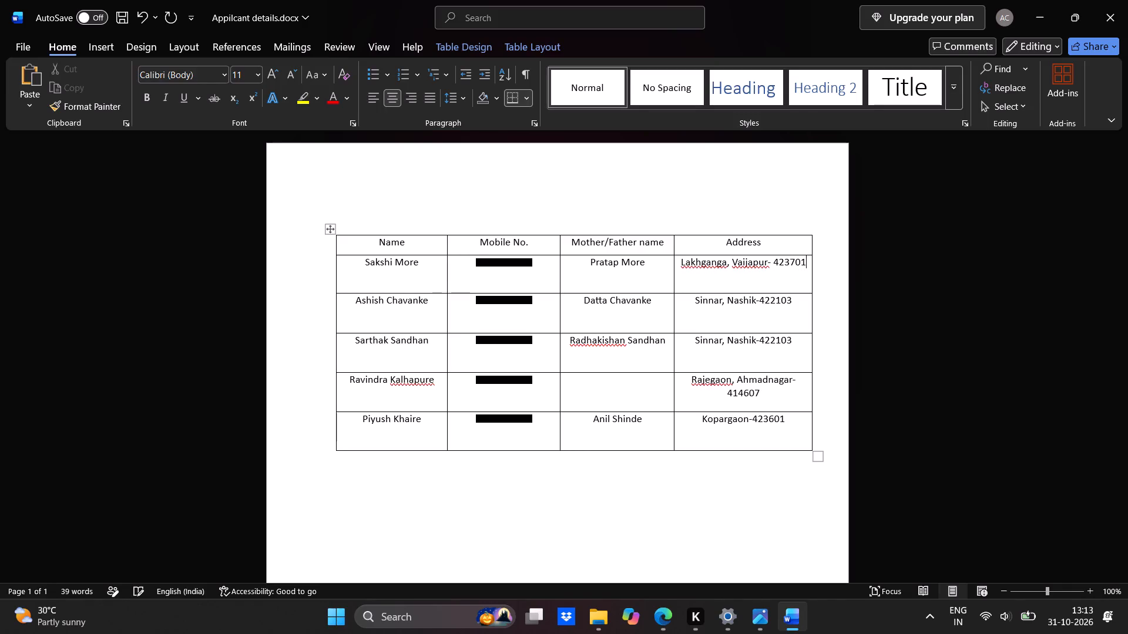
Break the first and second applicants' addresses so that each postal code sits on its own line.
left_click(772, 262)
key("Return")
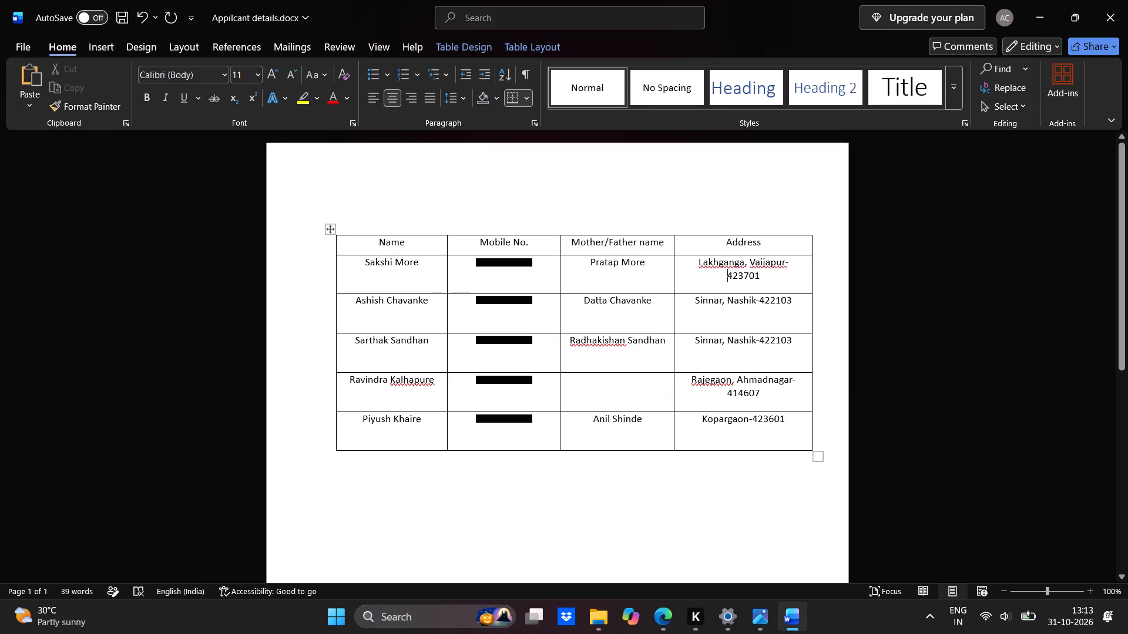
left_click(760, 303)
key("Return")
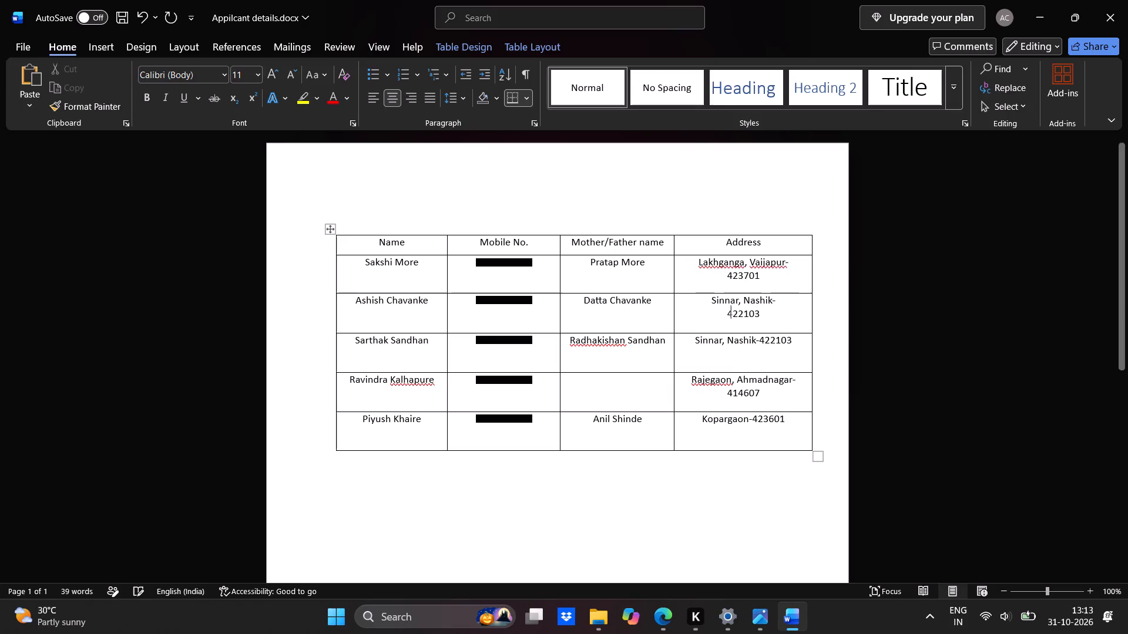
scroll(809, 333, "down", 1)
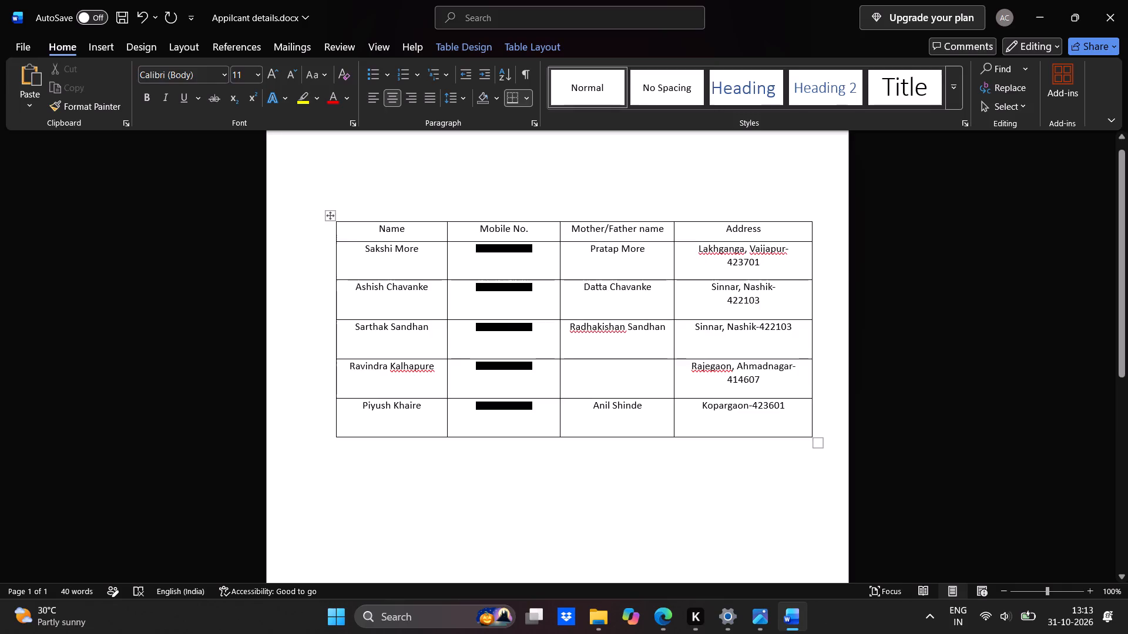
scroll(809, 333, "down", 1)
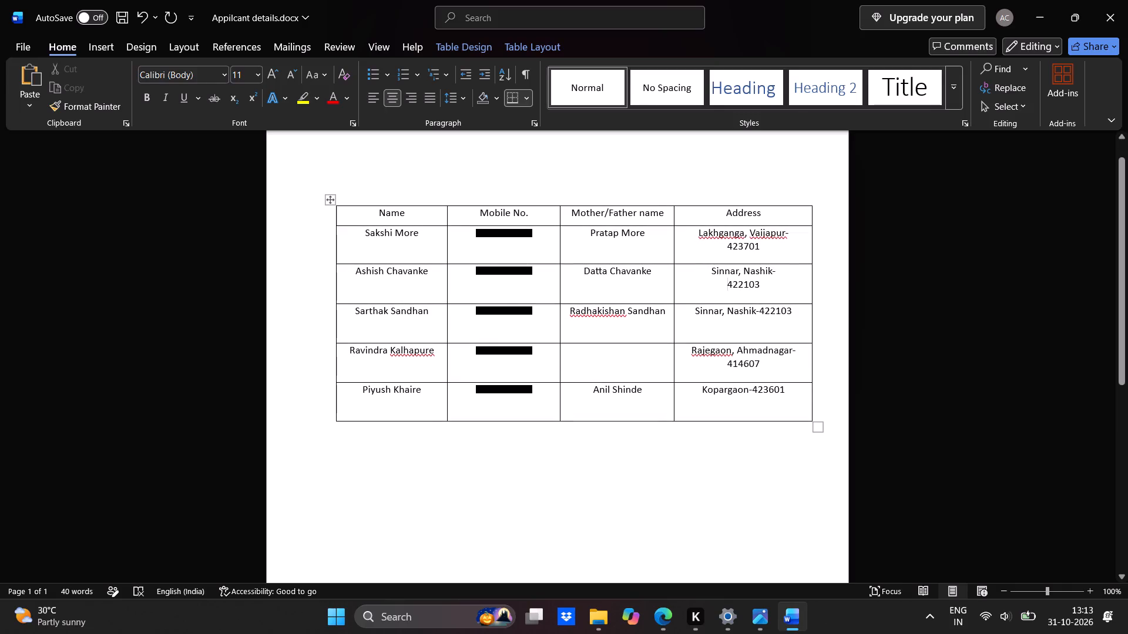
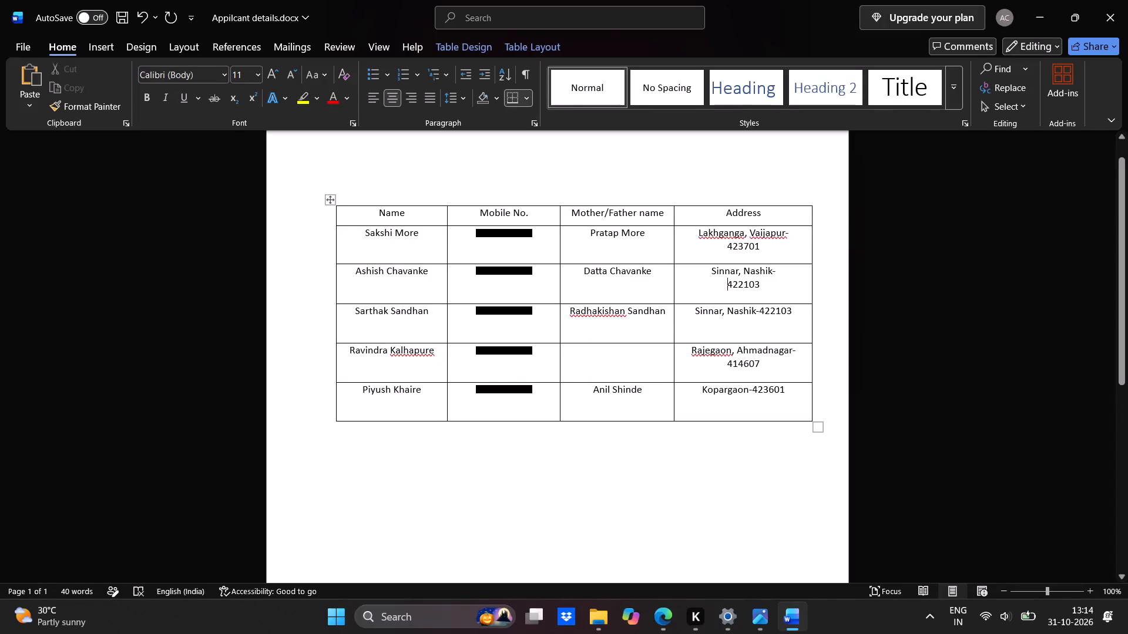
Enter the parent's full name in the empty Mother/Father name cell of the fourth applicant's row.
left_click(596, 353)
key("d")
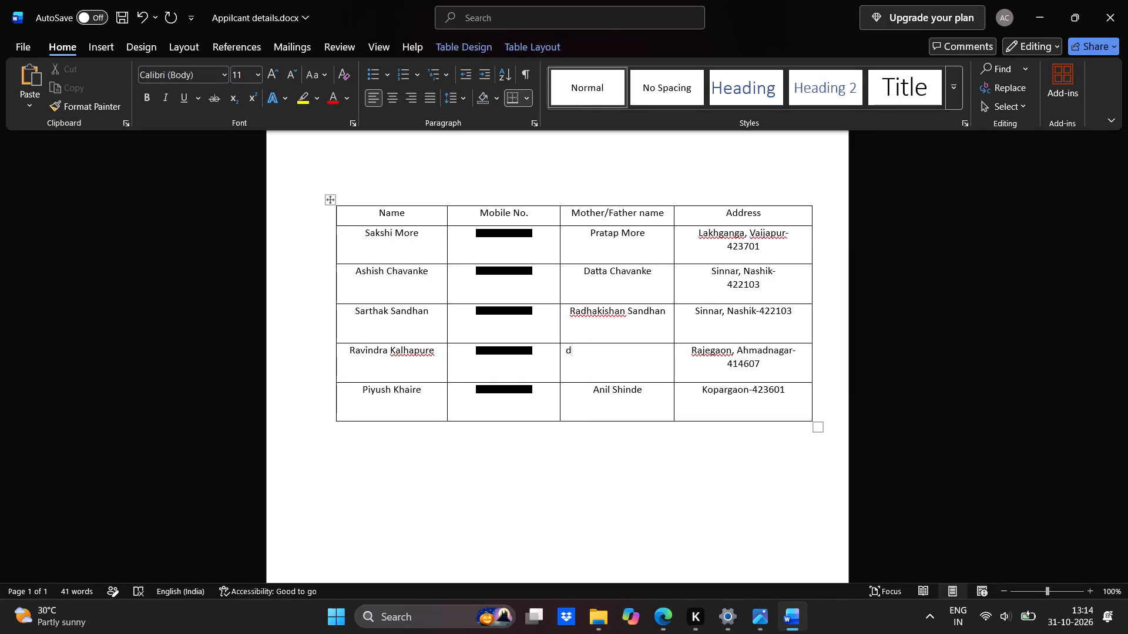
key("BackSpace")
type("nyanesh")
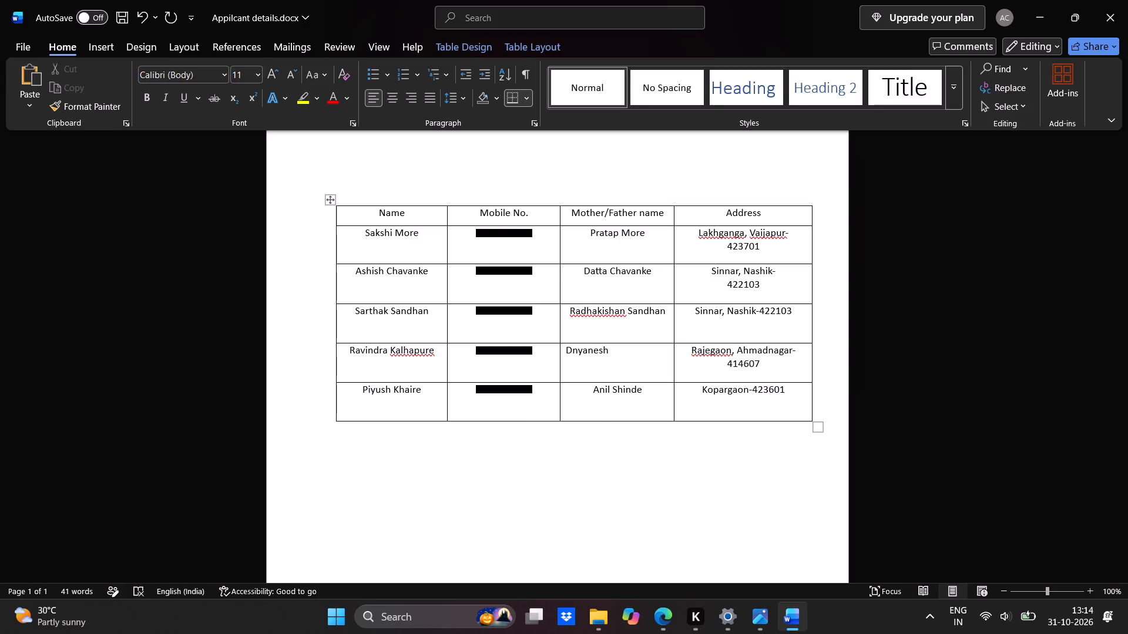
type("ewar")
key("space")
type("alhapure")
scroll(623, 322, "up", 3)
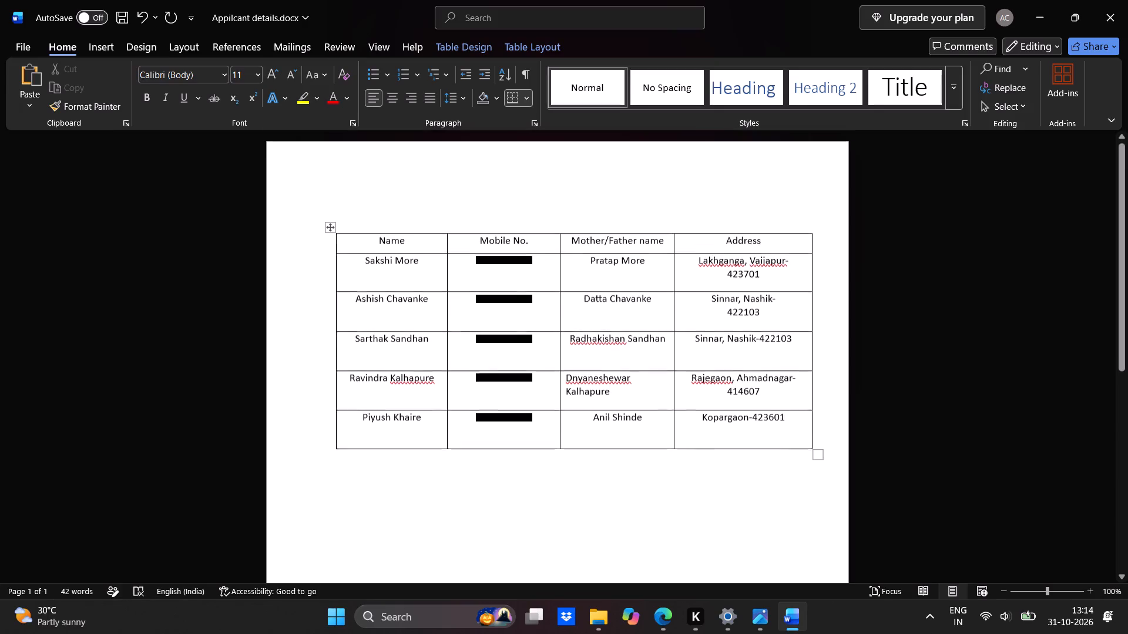
scroll(623, 322, "up", 9)
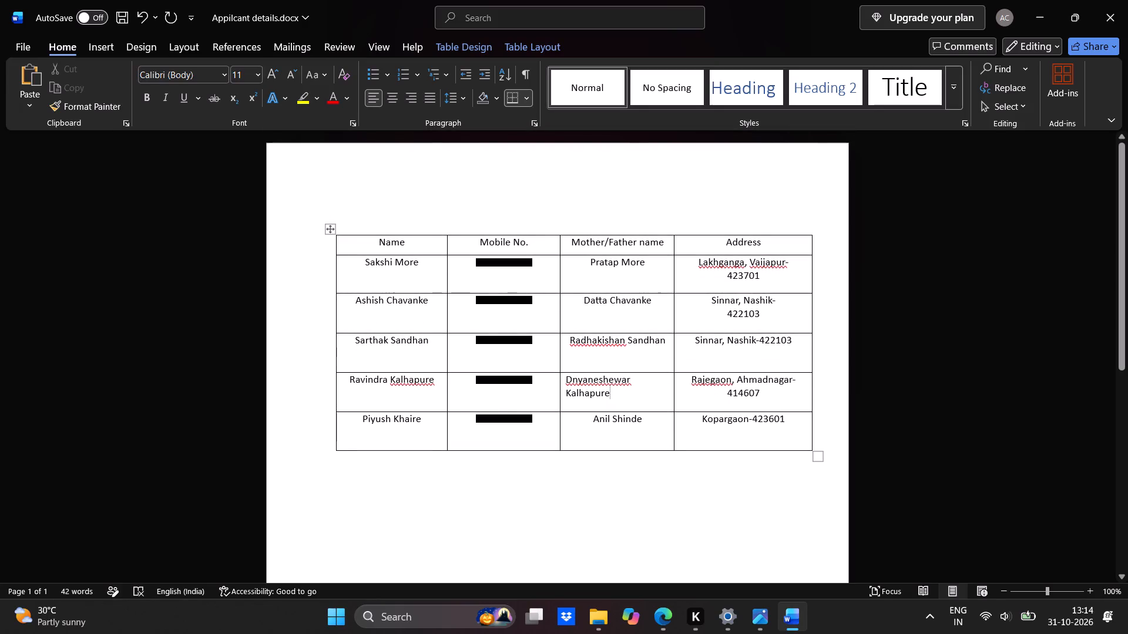
Change the font of the entire applicant table to Times New Roman.
left_click(417, 234)
left_click(329, 227)
left_click(329, 227)
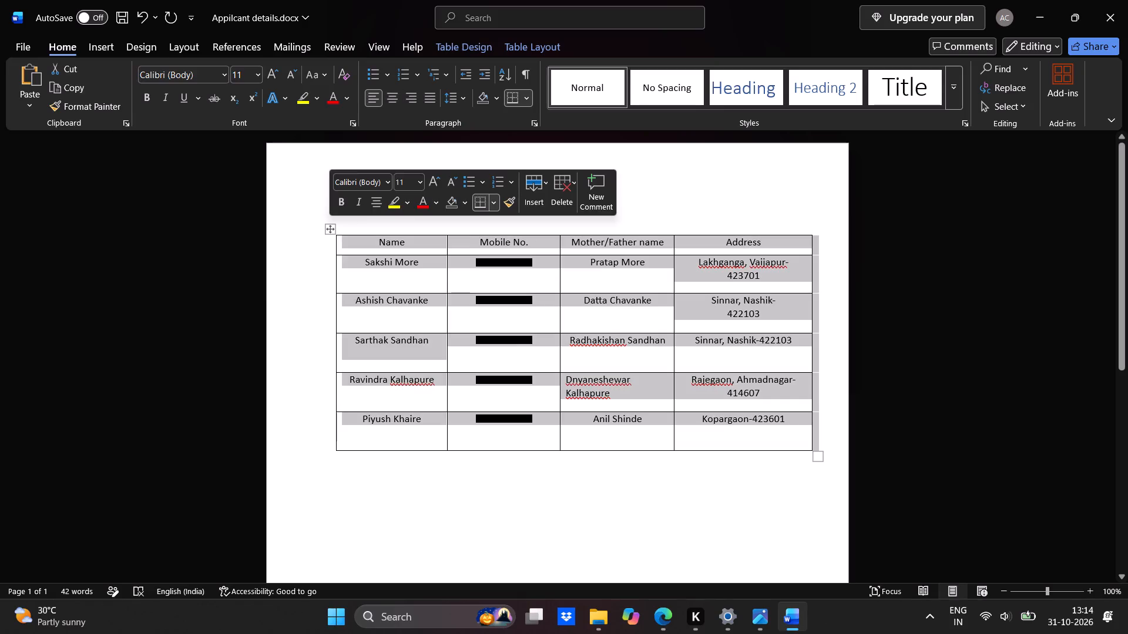
left_click(372, 173)
left_click(368, 182)
key("BackSpace")
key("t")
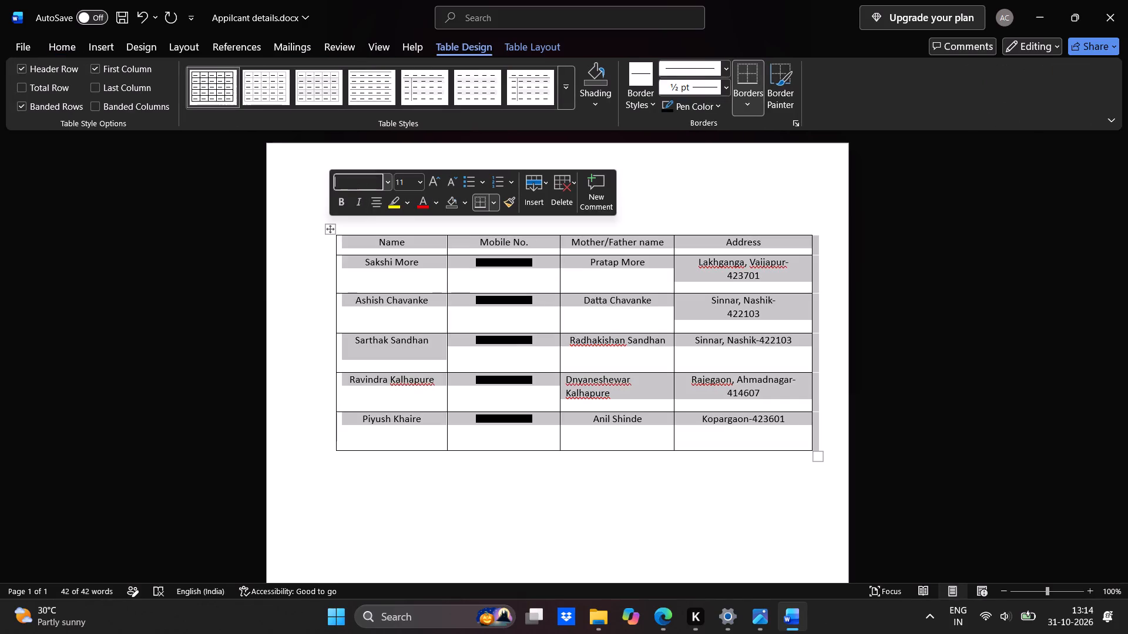
key("Return")
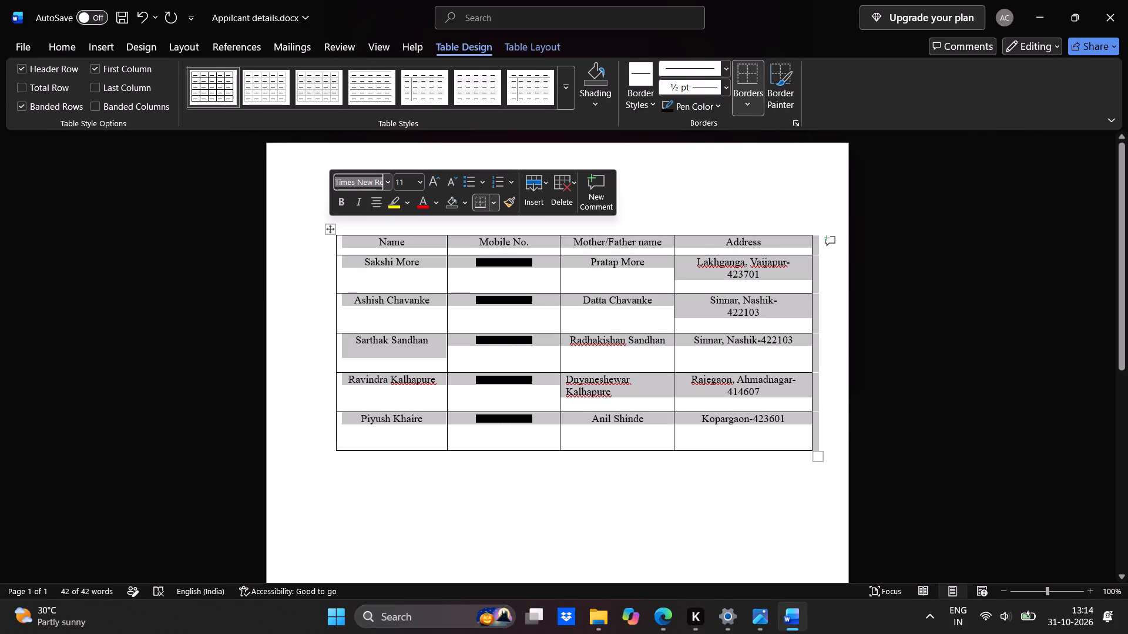
left_click(512, 414)
left_click(543, 342)
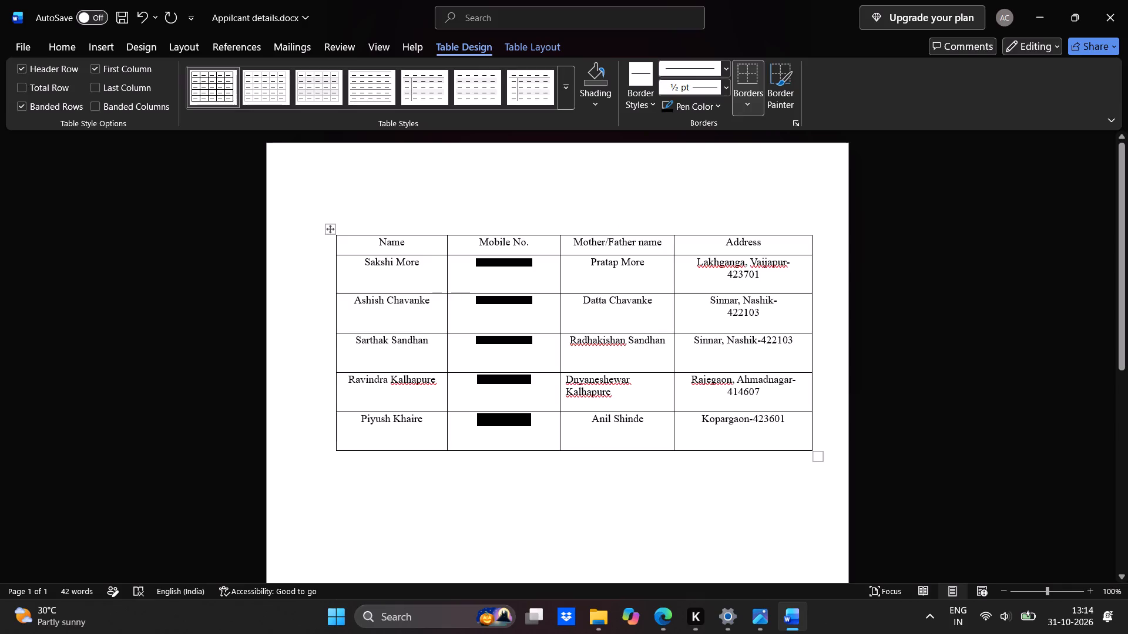
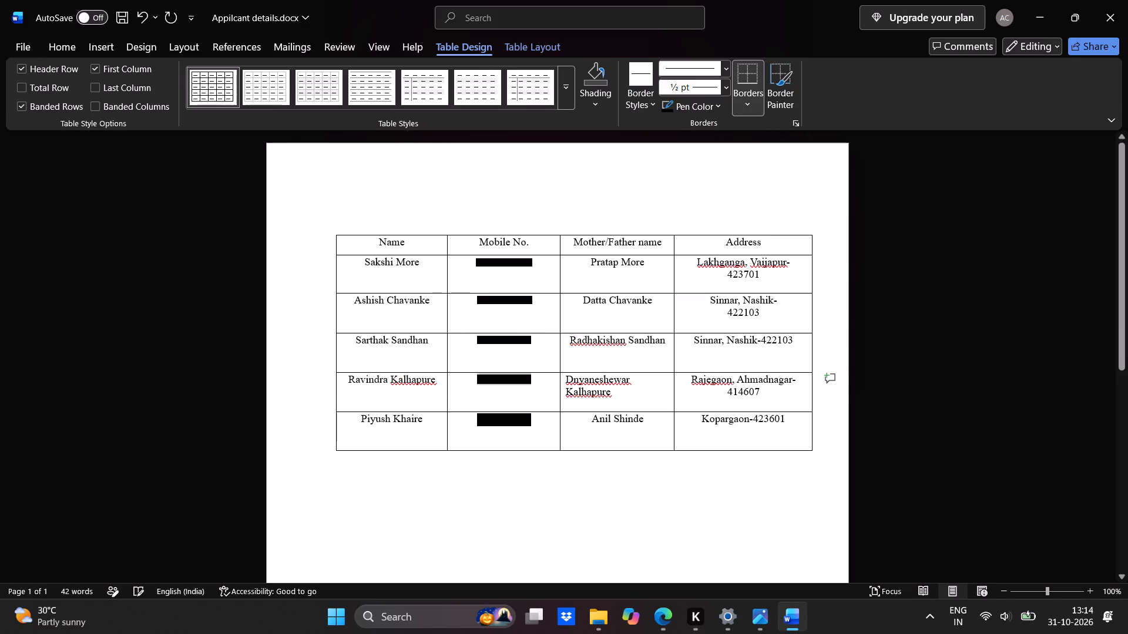
Delete the mobile number from the fifth applicant's row of the table.
left_click_drag(457, 373, 494, 379)
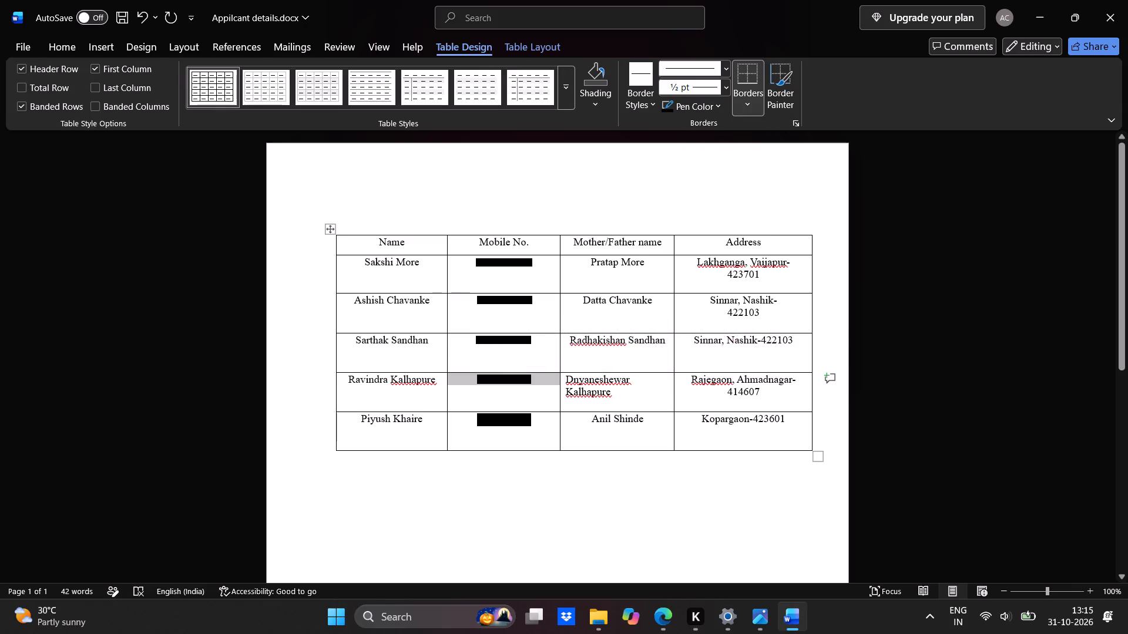
left_click_drag(539, 426, 485, 425)
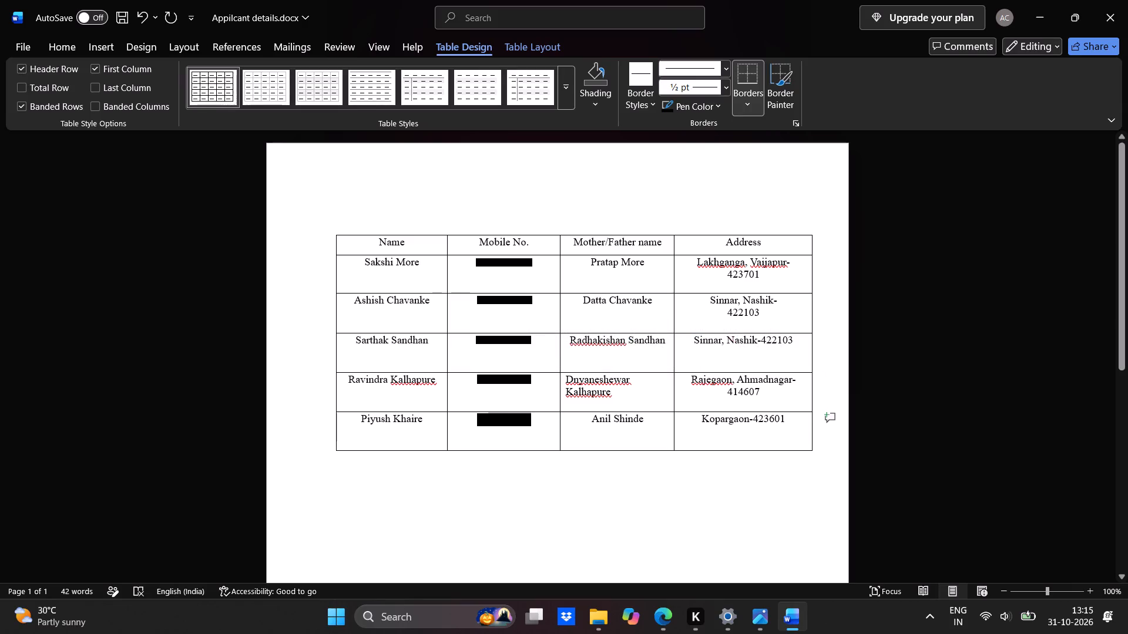
left_click_drag(485, 425, 475, 425)
key("BackSpace")
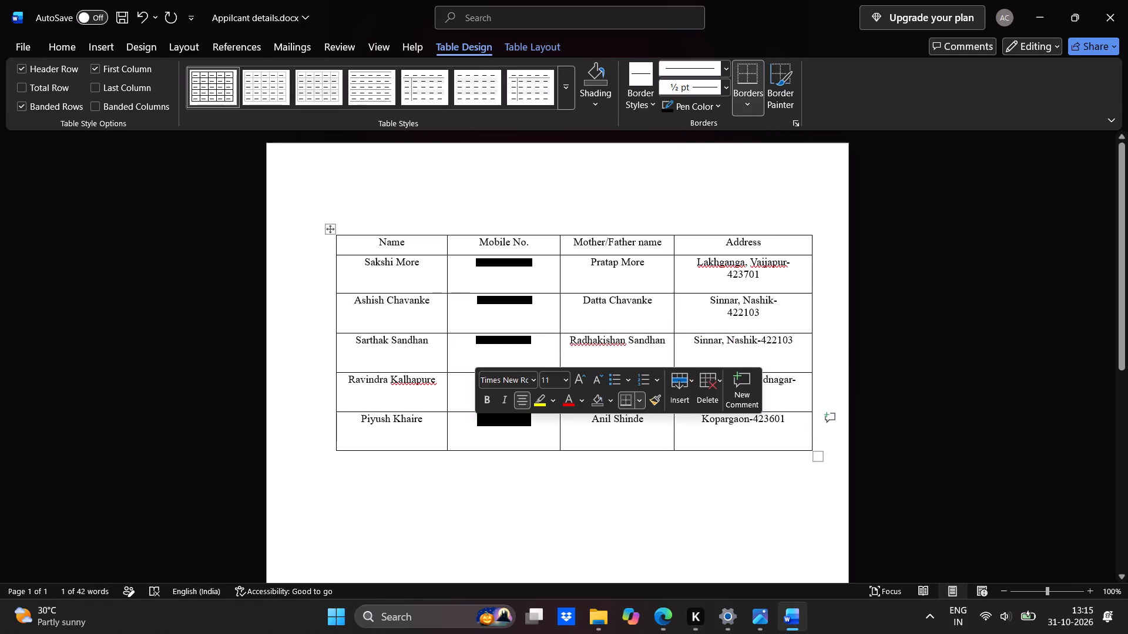
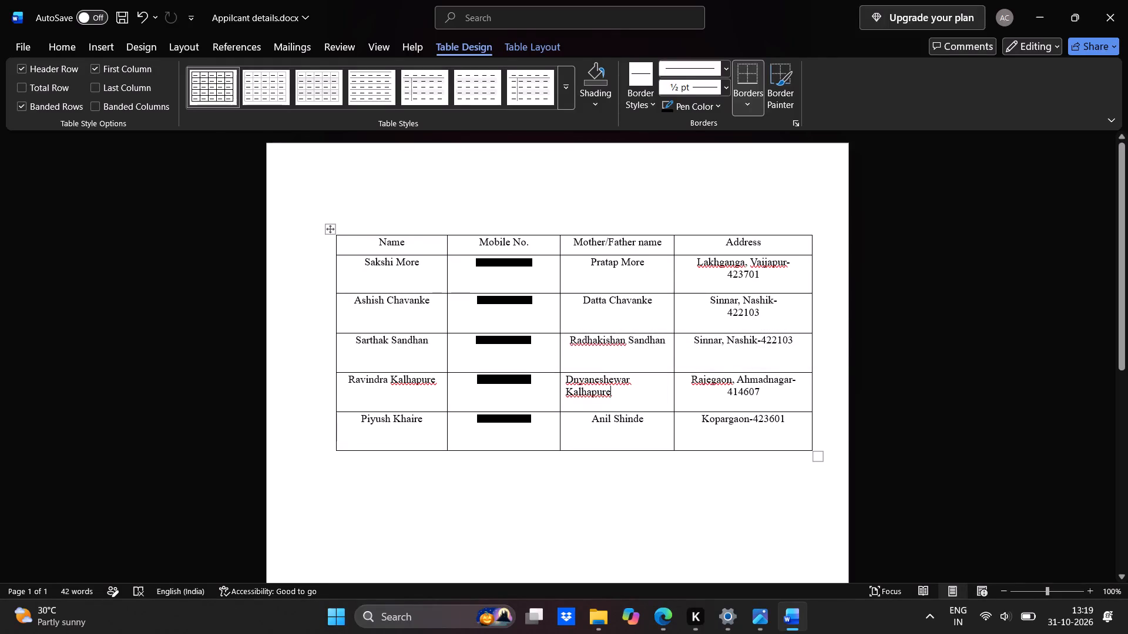
Correct the spelling of the parent's first name in the fourth applicant's row by removing the extra letter.
left_click(614, 380)
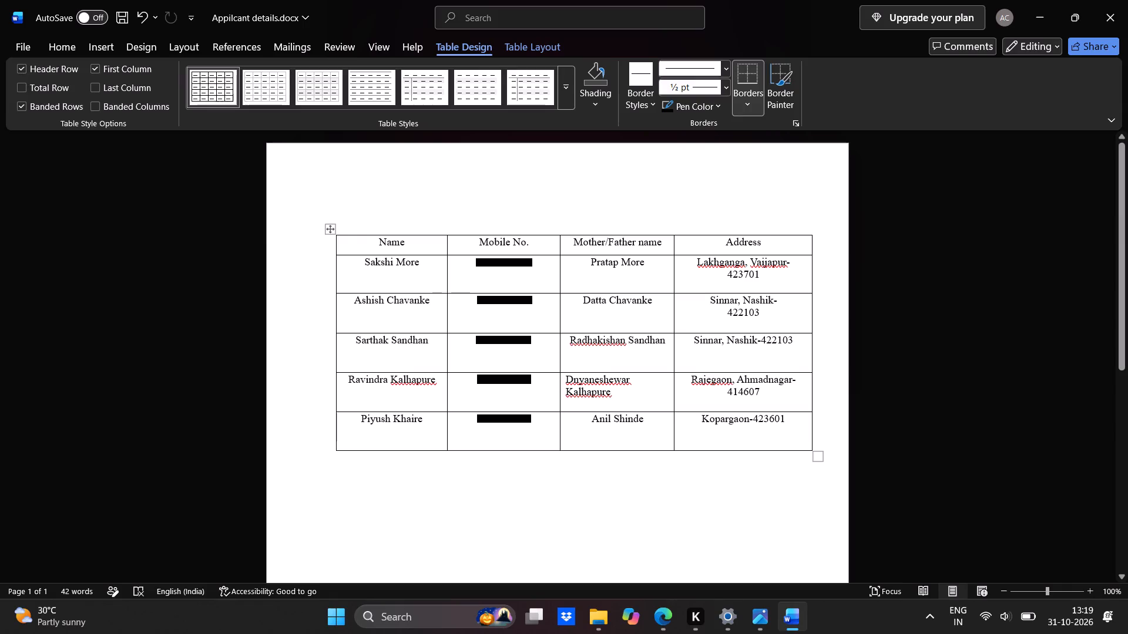
key("BackSpace")
Replace the last six digits of the mobile number in the fourth applicant's row with the new applicant's digits.
left_click(536, 382)
key("BackSpace")
key("BackSpace")
key("BackSpace")
key("BackSpace")
key("BackSpace")
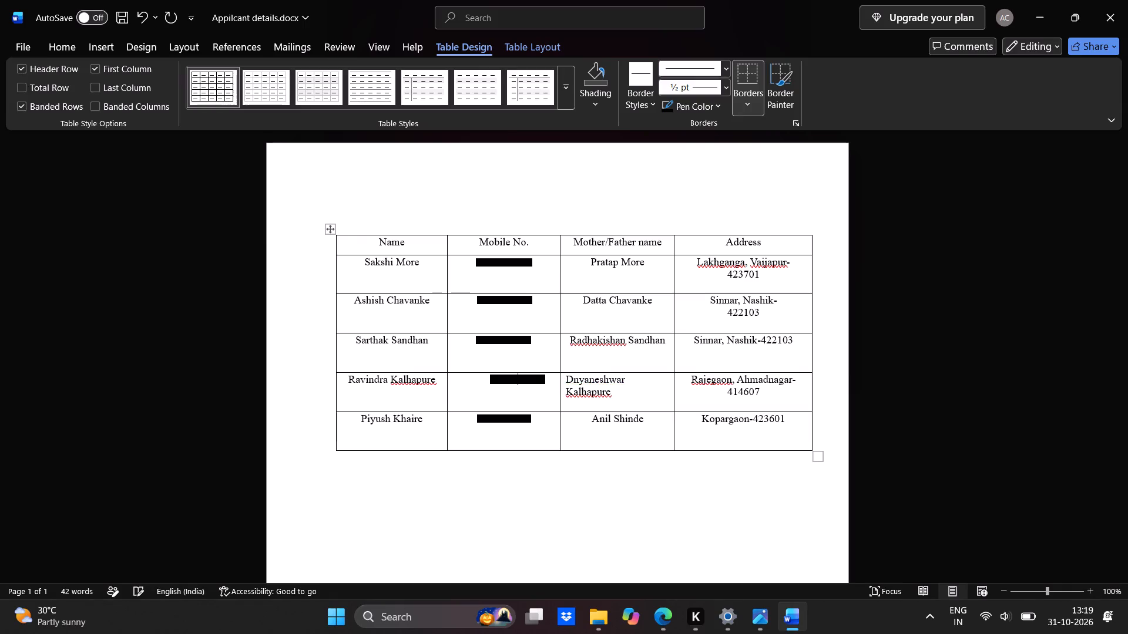
key("BackSpace")
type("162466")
Replace the old address in the fourth applicant's row with the new applicant's town and district.
left_click(771, 394)
key("BackSpace")
key("BackSpace")
key("BackSpace")
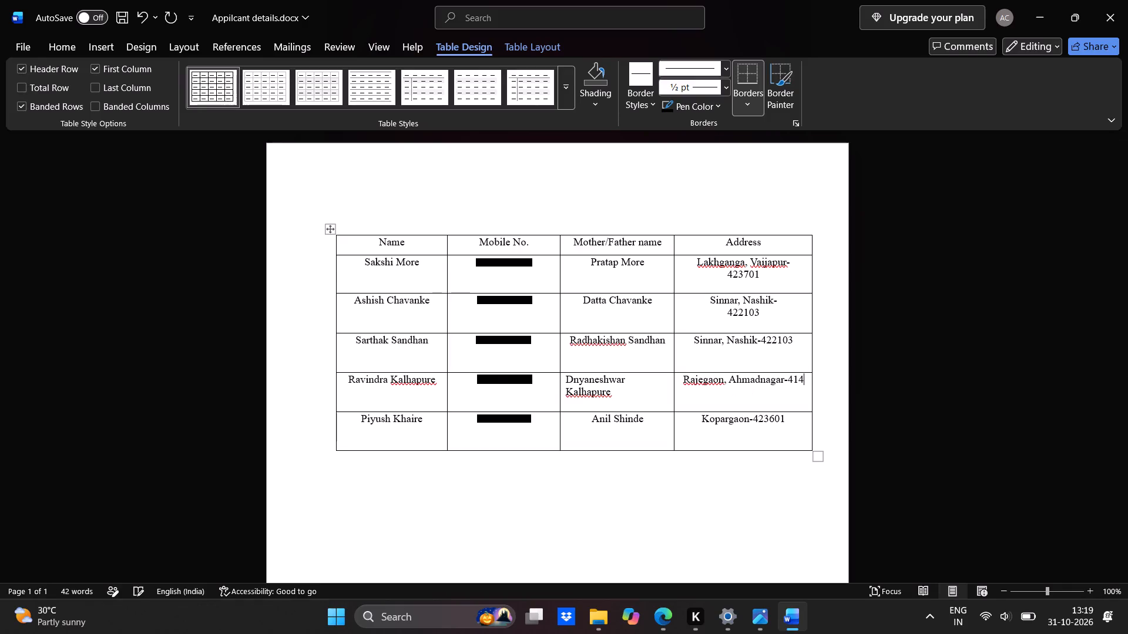
key("BackSpace")
key("BackSpace")
key("BackSpace")
key("BackSpace")
key("BackSpace")
key("BackSpace")
key("BackSpace")
key("BackSpace")
key("BackSpace")
key("BackSpace")
key("BackSpace")
key("BackSpace")
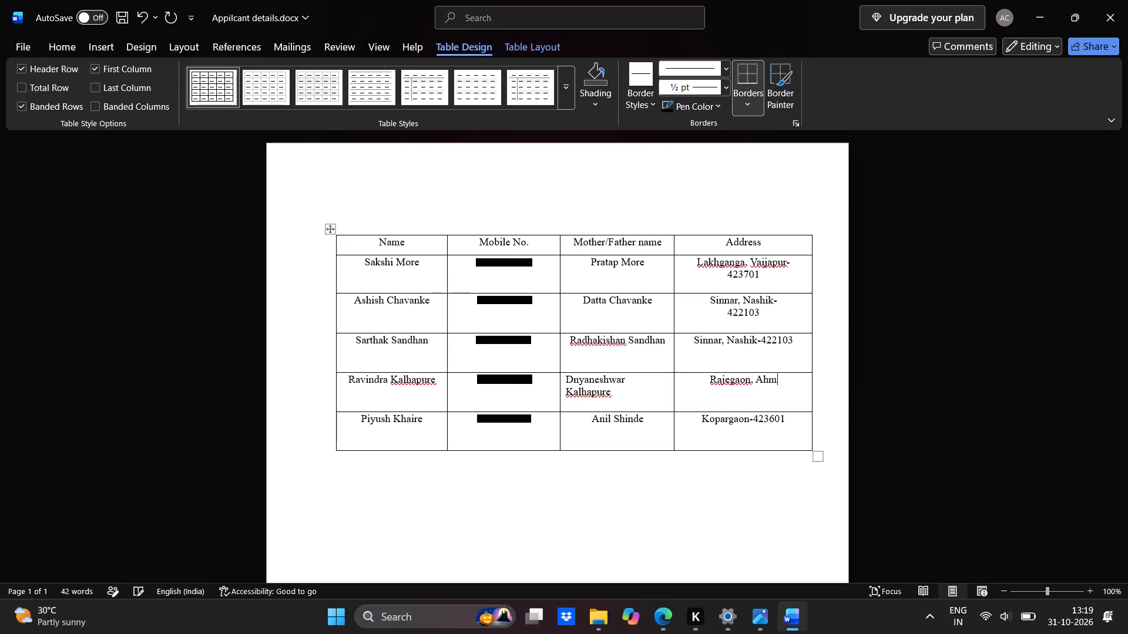
key("BackSpace")
key("BackSpace")
key("BackSpace")
key("BackSpace")
key("BackSpace")
key("BackSpace")
key("BackSpace")
key("BackSpace")
key("BackSpace")
key("BackSpace")
key("BackSpace")
key("BackSpace")
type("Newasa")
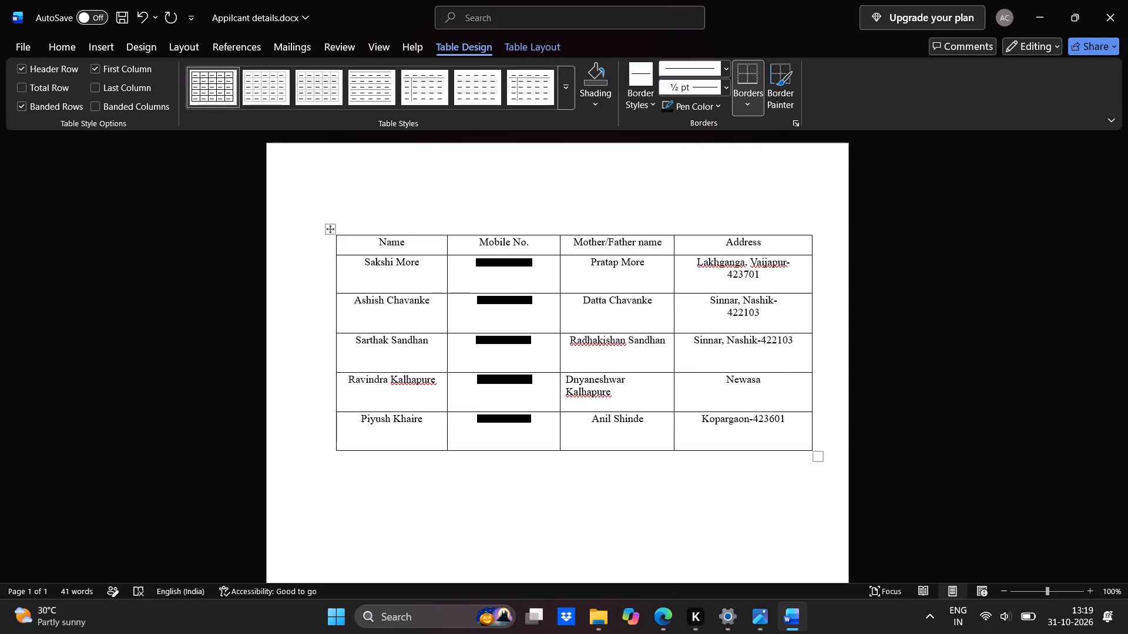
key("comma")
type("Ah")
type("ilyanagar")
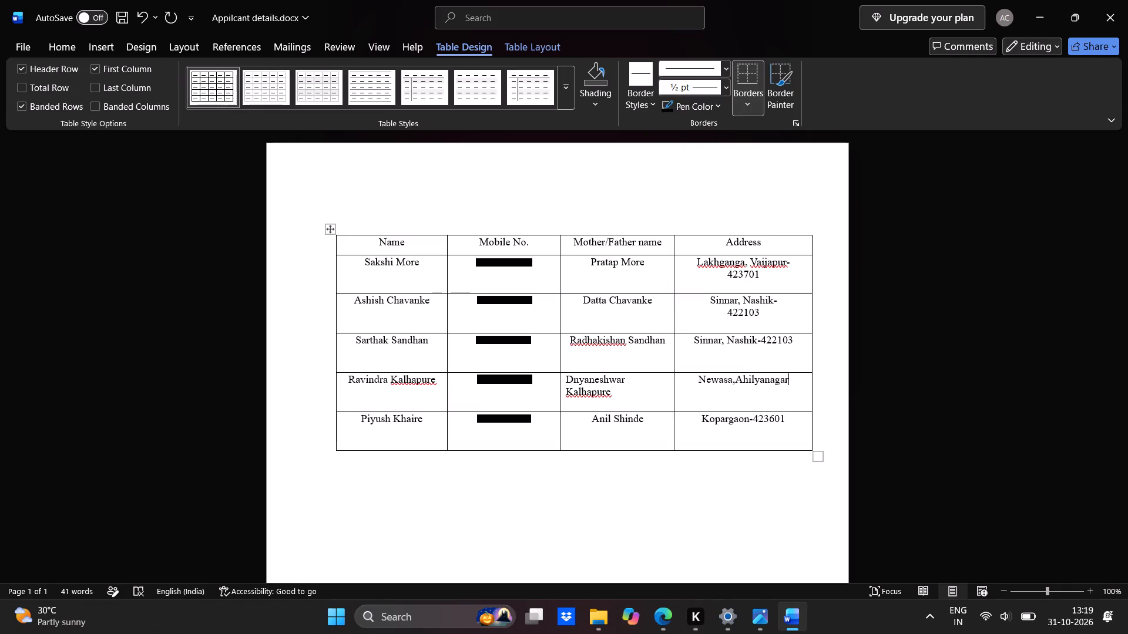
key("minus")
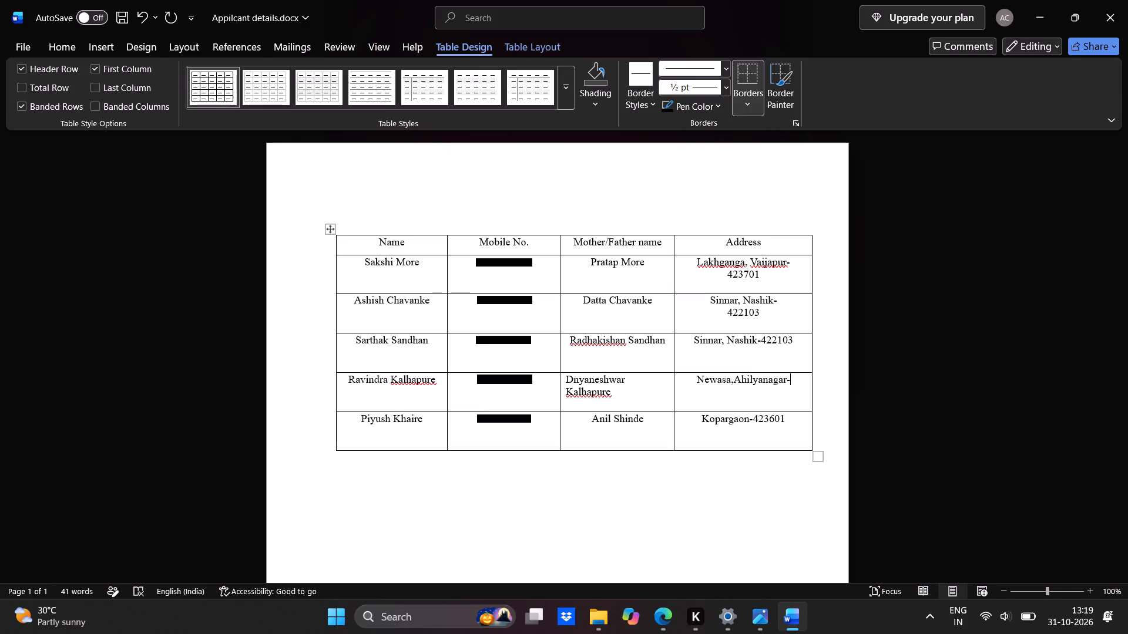
Rewrite the district name in the fourth applicant's address and append the six-digit postal code after a hyphen.
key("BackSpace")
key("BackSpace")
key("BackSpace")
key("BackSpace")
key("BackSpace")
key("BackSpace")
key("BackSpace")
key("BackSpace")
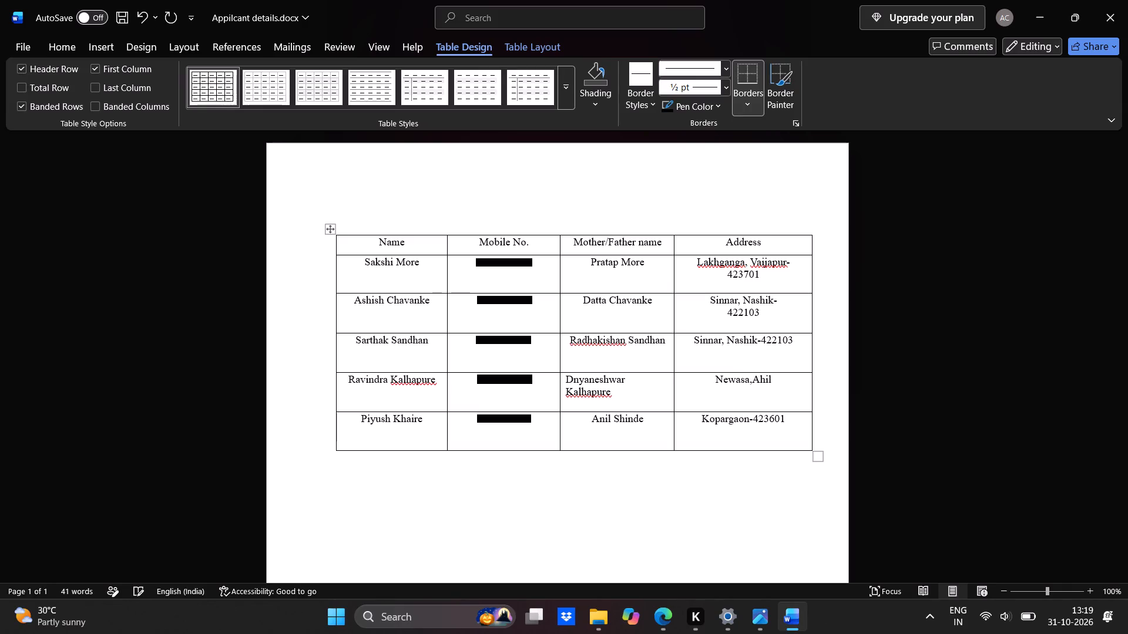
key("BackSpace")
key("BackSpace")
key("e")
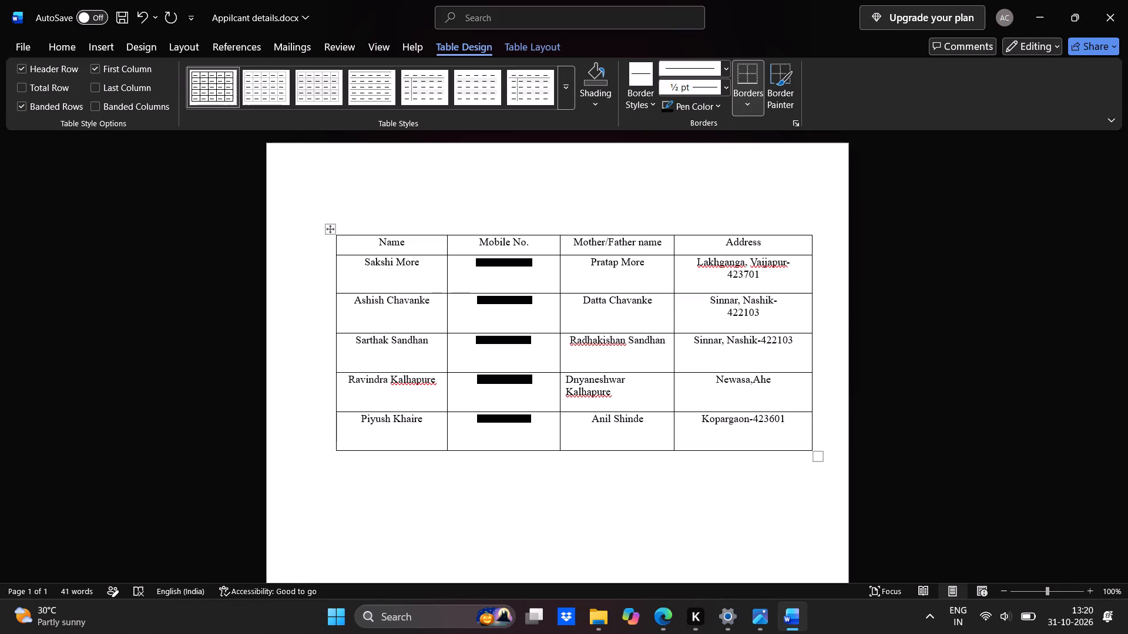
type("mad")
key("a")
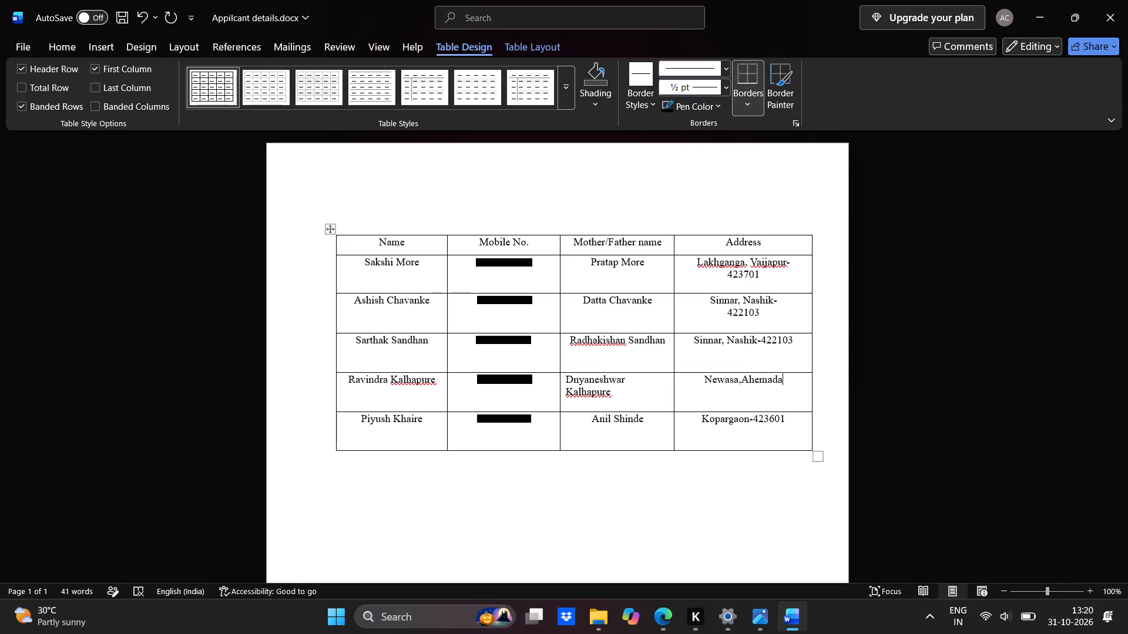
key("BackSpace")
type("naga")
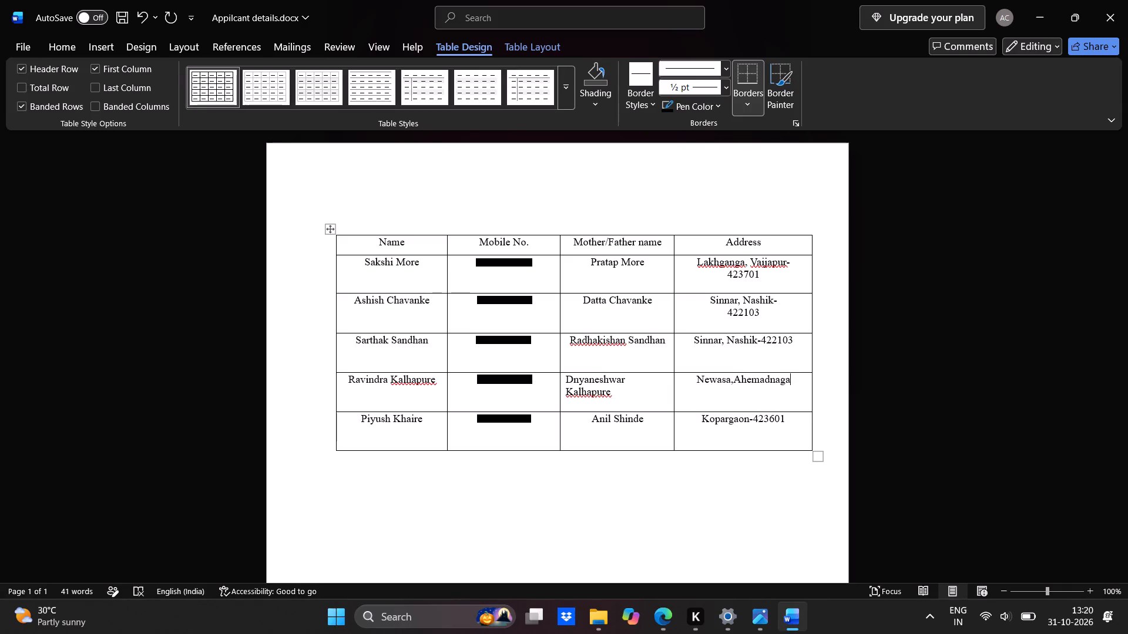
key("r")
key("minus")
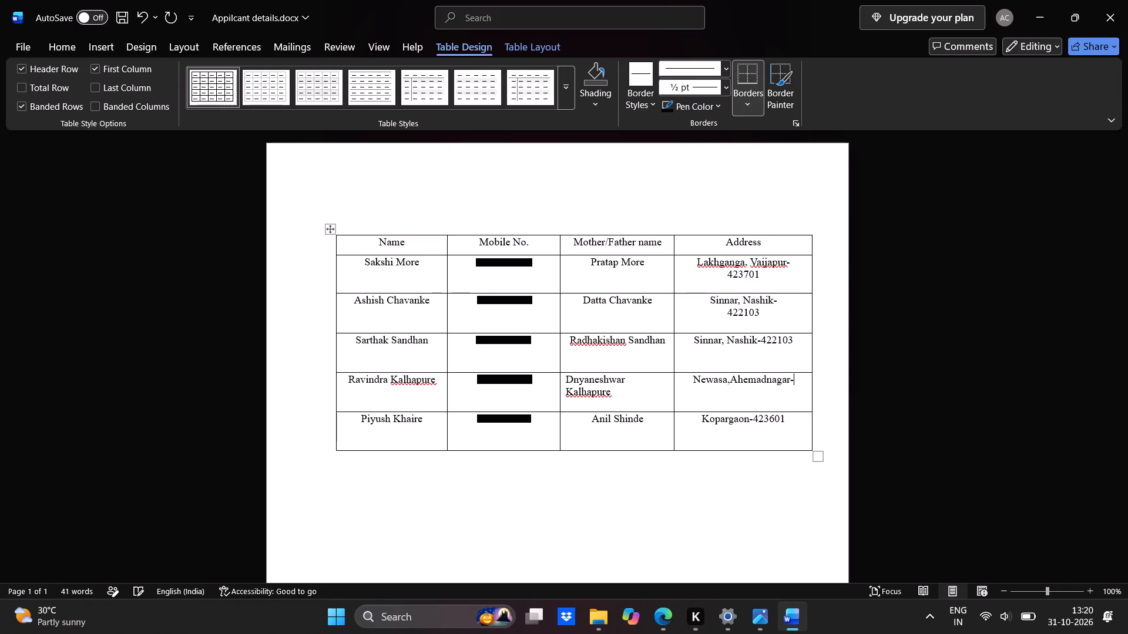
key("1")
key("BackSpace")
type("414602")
Replace the parent's name in the fifth applicant's row with the new applicant's parent's full name.
left_click(535, 426)
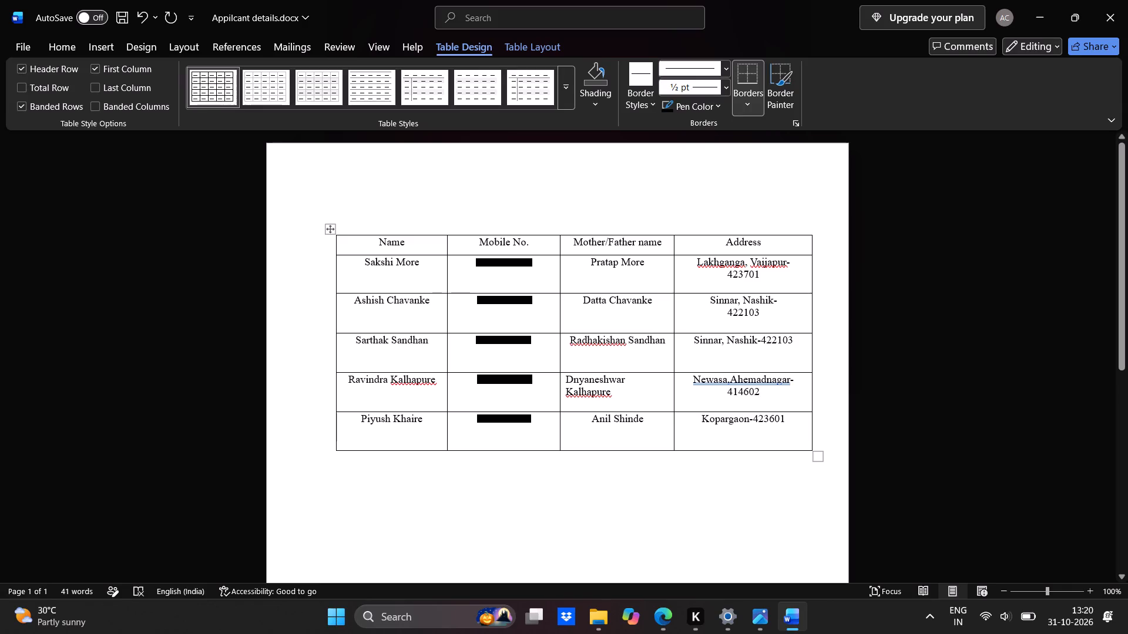
left_click(649, 420)
key("BackSpace")
key("BackSpace")
key("BackSpace")
key("BackSpace")
key("BackSpace")
key("BackSpace")
key("BackSpace")
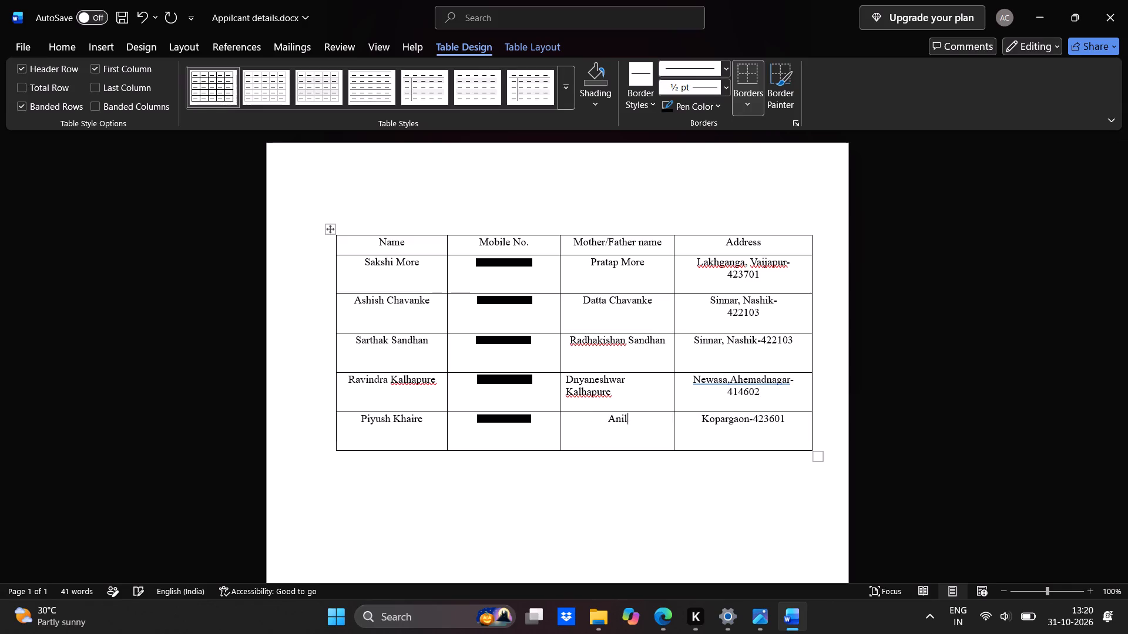
key("BackSpace")
key("BackSpace")
key("BackSpace")
key("BackSpace")
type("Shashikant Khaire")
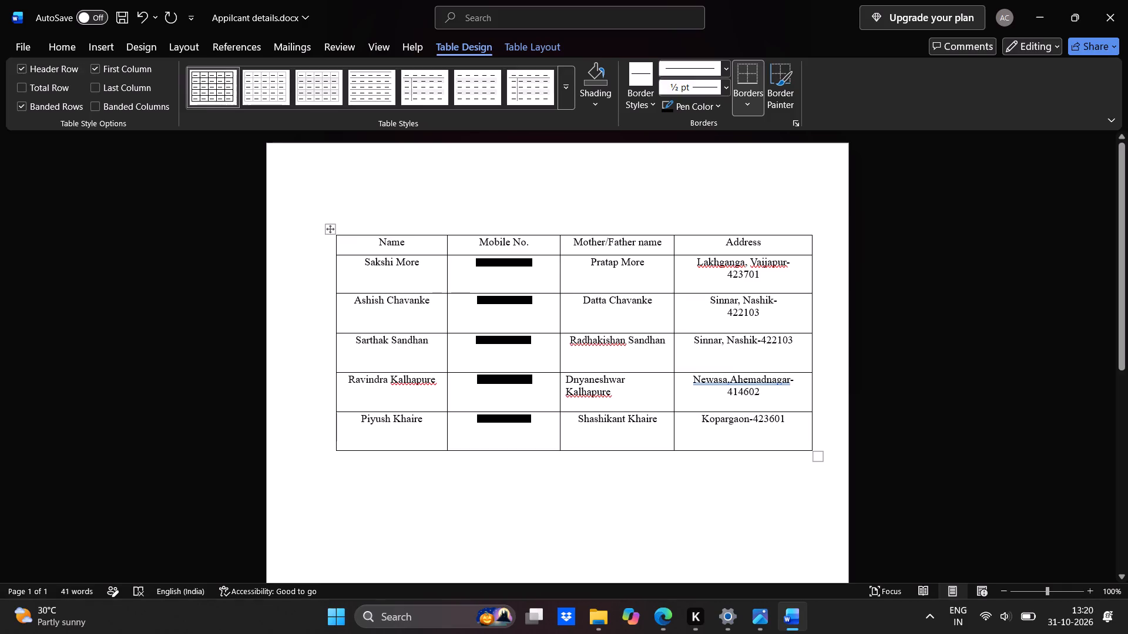
Replace the town in the fifth applicant's address with the new applicant's town, keeping the hyphen before the postal code.
left_click(748, 420)
key("BackSpace")
key("BackSpace")
key("BackSpace")
key("BackSpace")
key("BackSpace")
key("BackSpace")
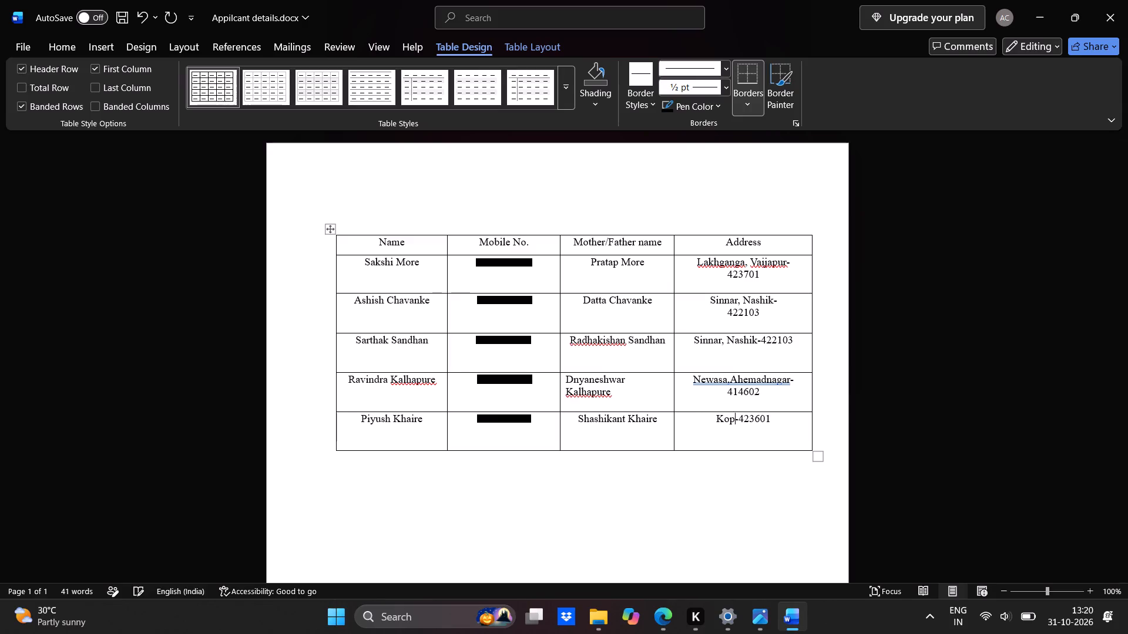
key("BackSpace")
key("BackSpace")
key("BackSpace")
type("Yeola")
Update the postal code in the fifth applicant's address to the new town's code.
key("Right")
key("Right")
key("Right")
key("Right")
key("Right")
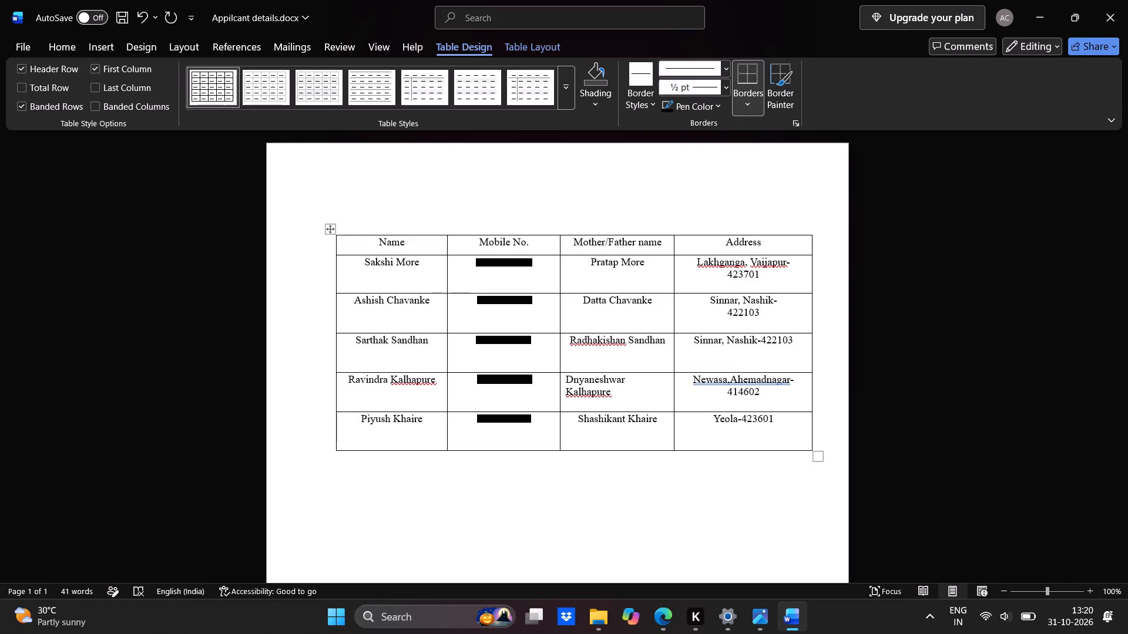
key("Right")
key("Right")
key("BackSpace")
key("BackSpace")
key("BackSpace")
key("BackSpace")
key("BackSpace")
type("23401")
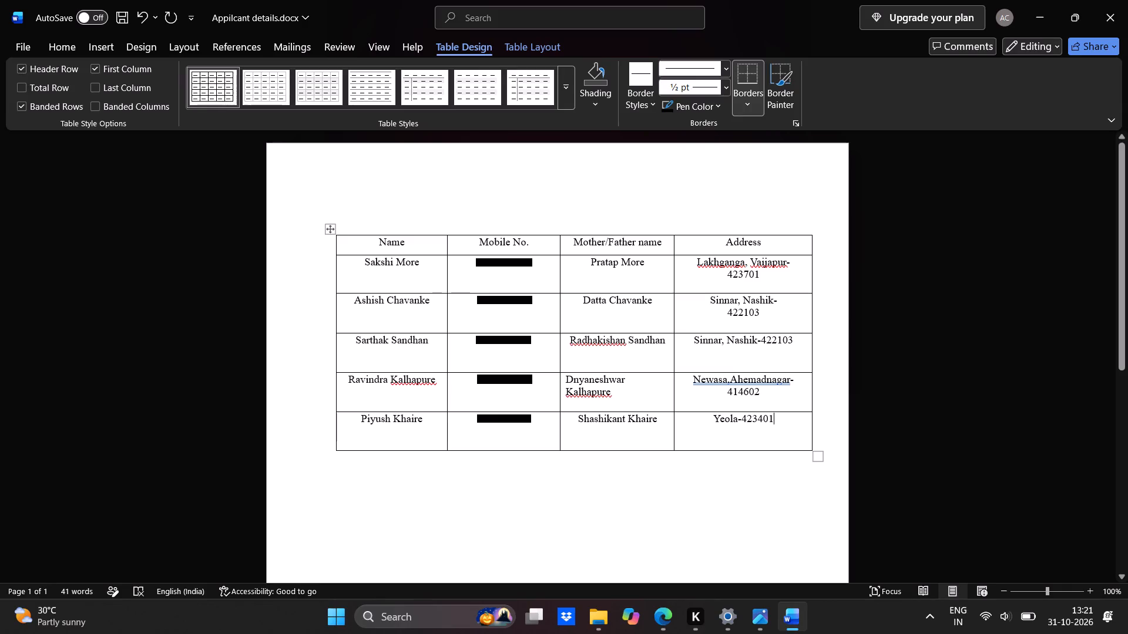
Correct the spelling of the parent's first name in the third applicant's row, keeping the space before the surname.
left_click(628, 345)
key("BackSpace")
key("BackSpace")
key("BackSpace")
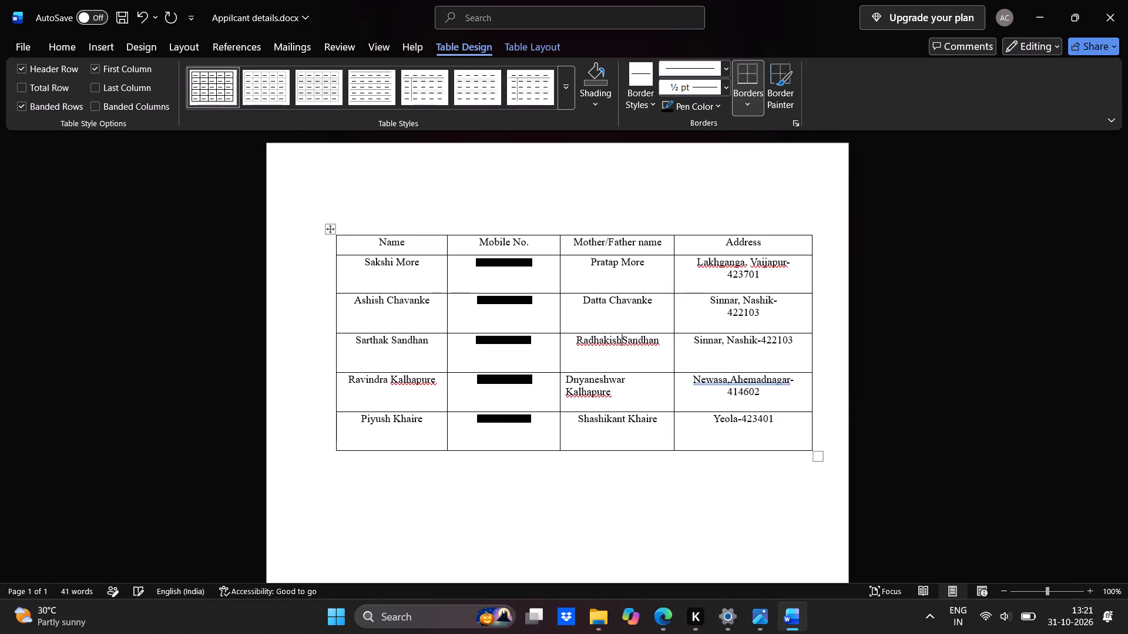
key("BackSpace")
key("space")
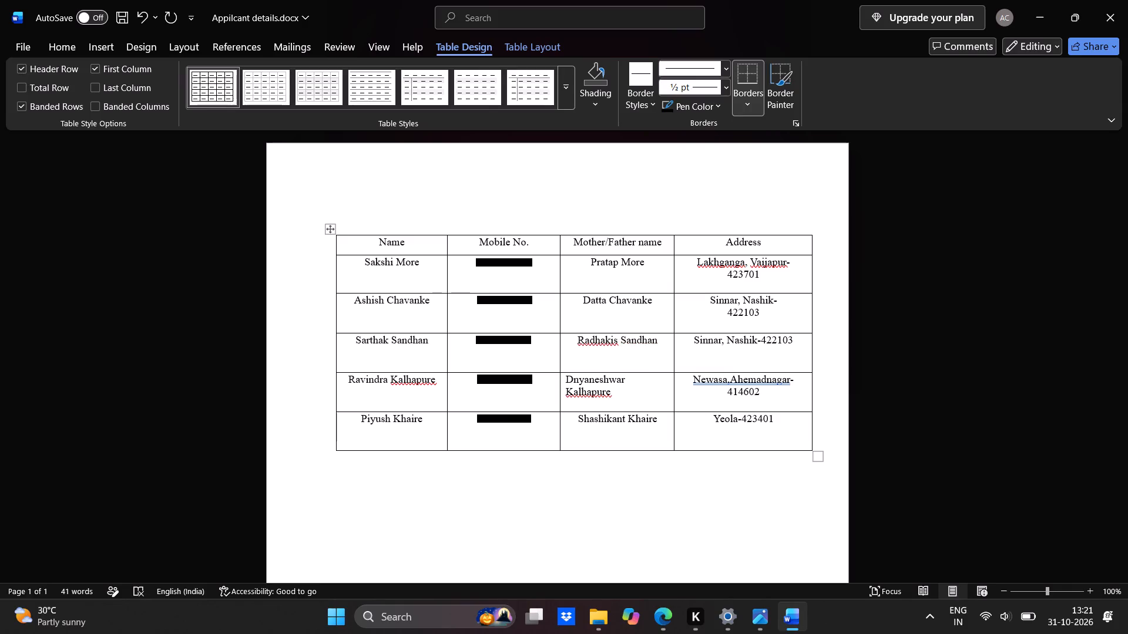
key("Left")
key("BackSpace")
key("BackSpace")
key("BackSpace")
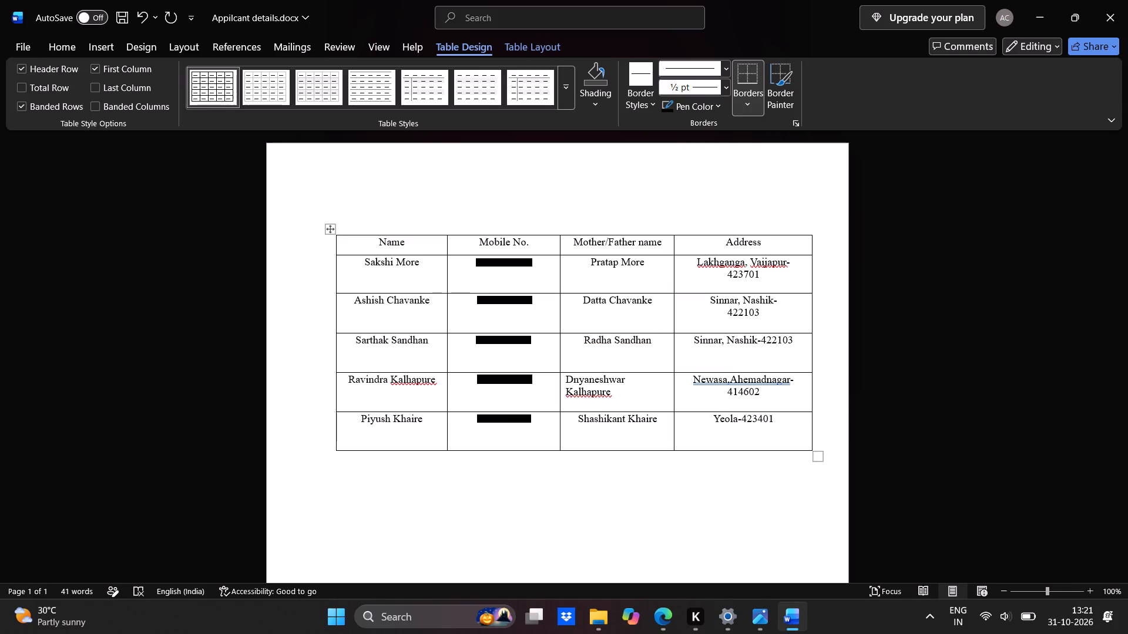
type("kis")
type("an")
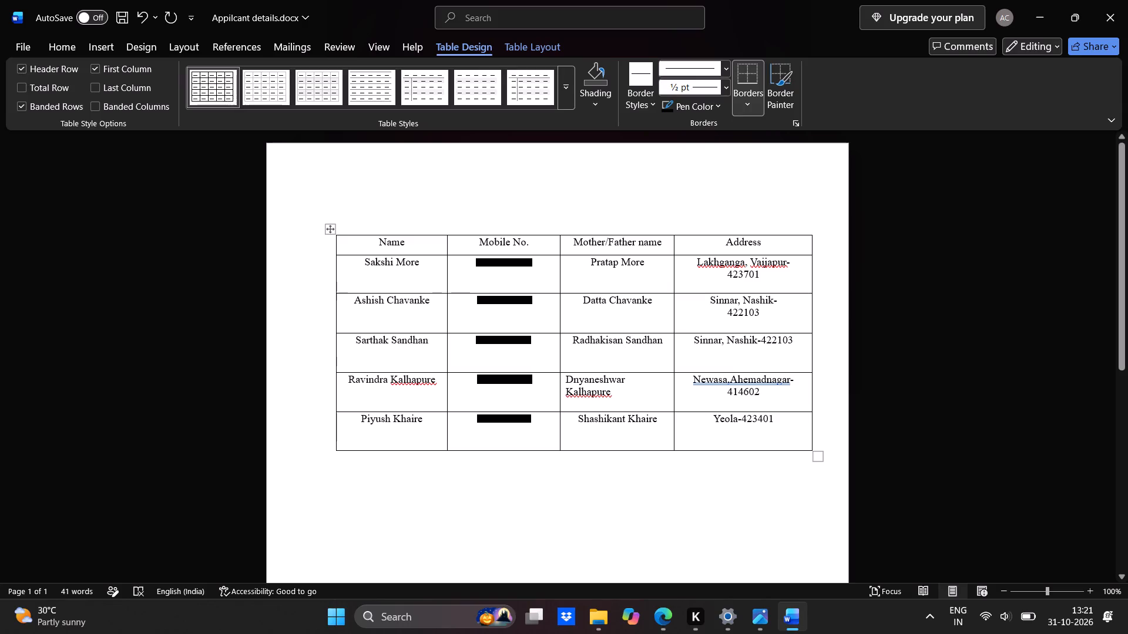
Place the text cursor in the parent-name cell of the fourth applicant's row.
left_click(654, 399)
left_click(629, 389)
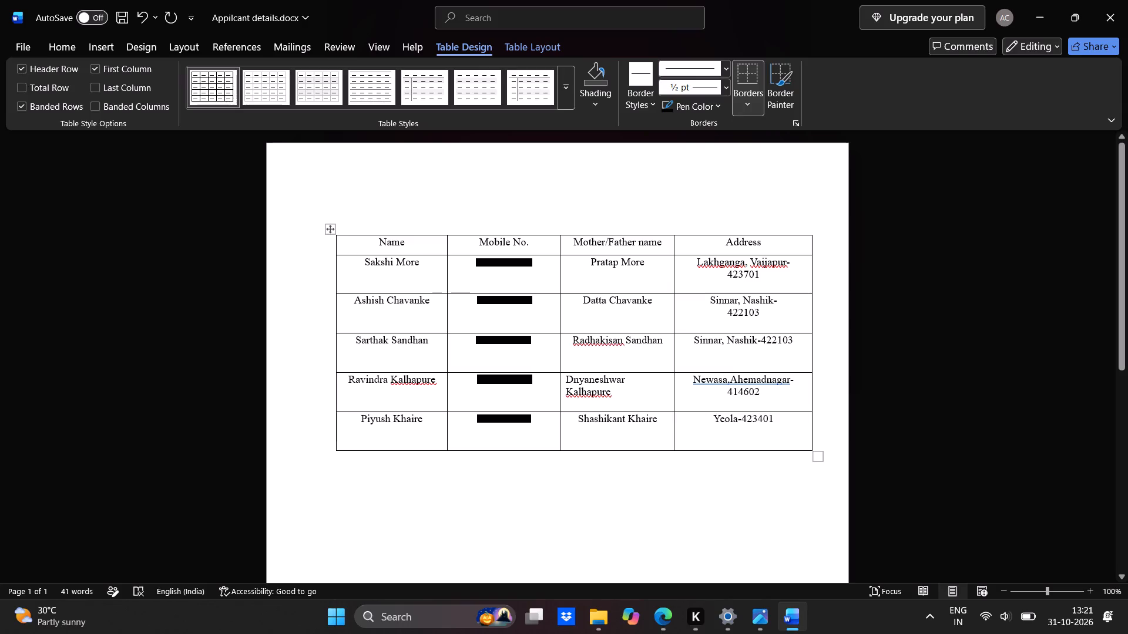
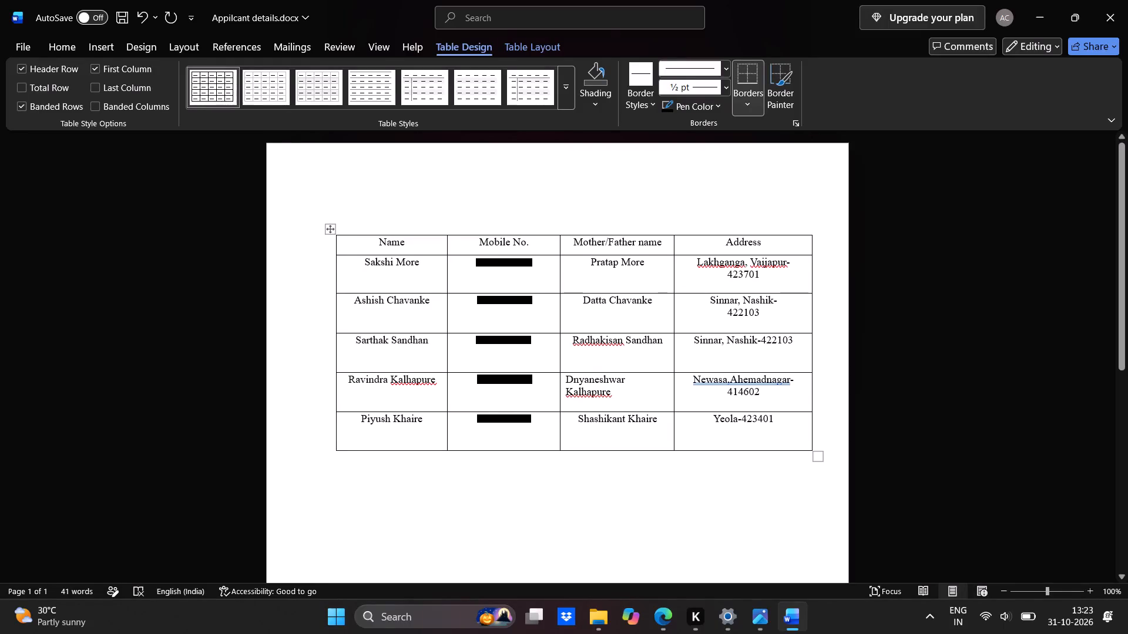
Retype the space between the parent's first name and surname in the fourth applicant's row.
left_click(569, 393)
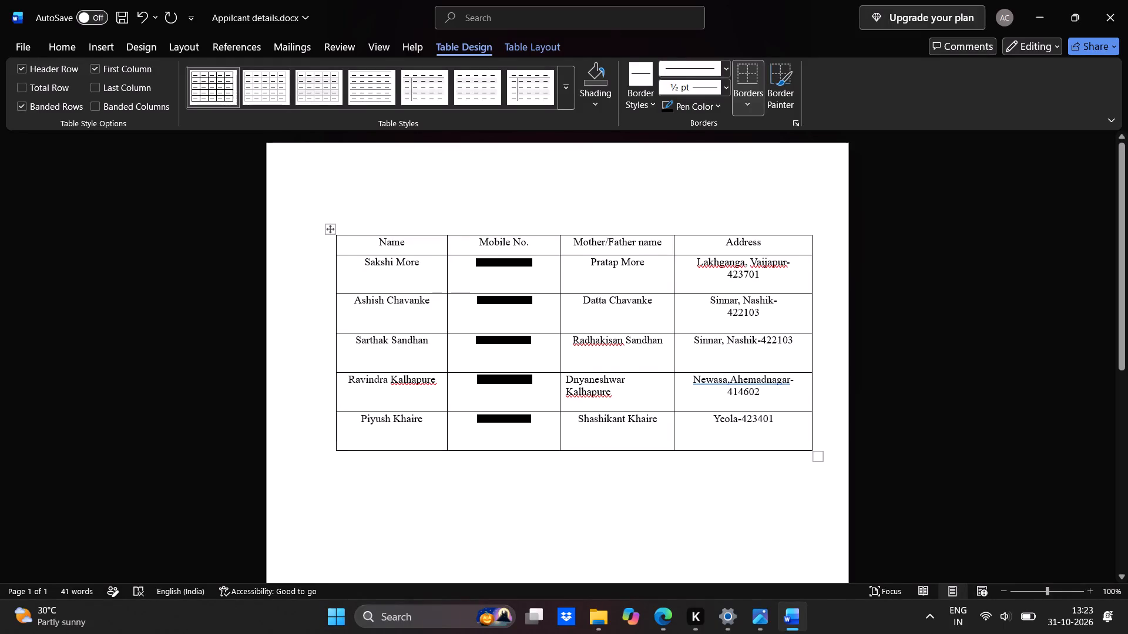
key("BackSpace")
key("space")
Enlarge the whole applicant table slightly in width and height so the fourth applicant's parent name and address each fit on one line.
left_click_drag(818, 457, 838, 464)
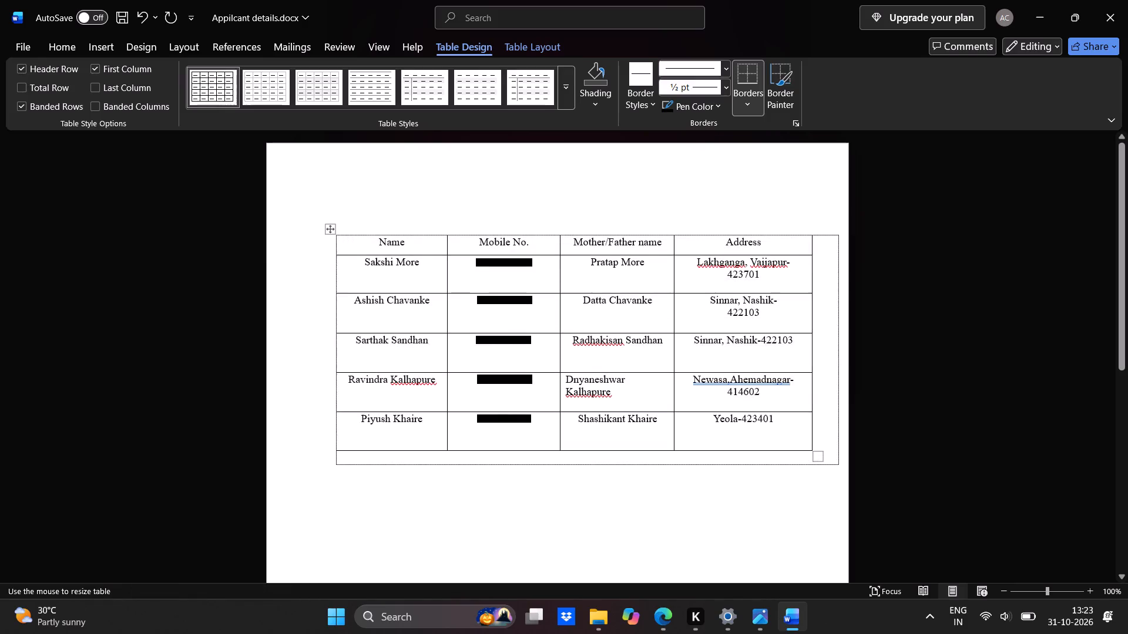
left_click_drag(838, 464, 838, 463)
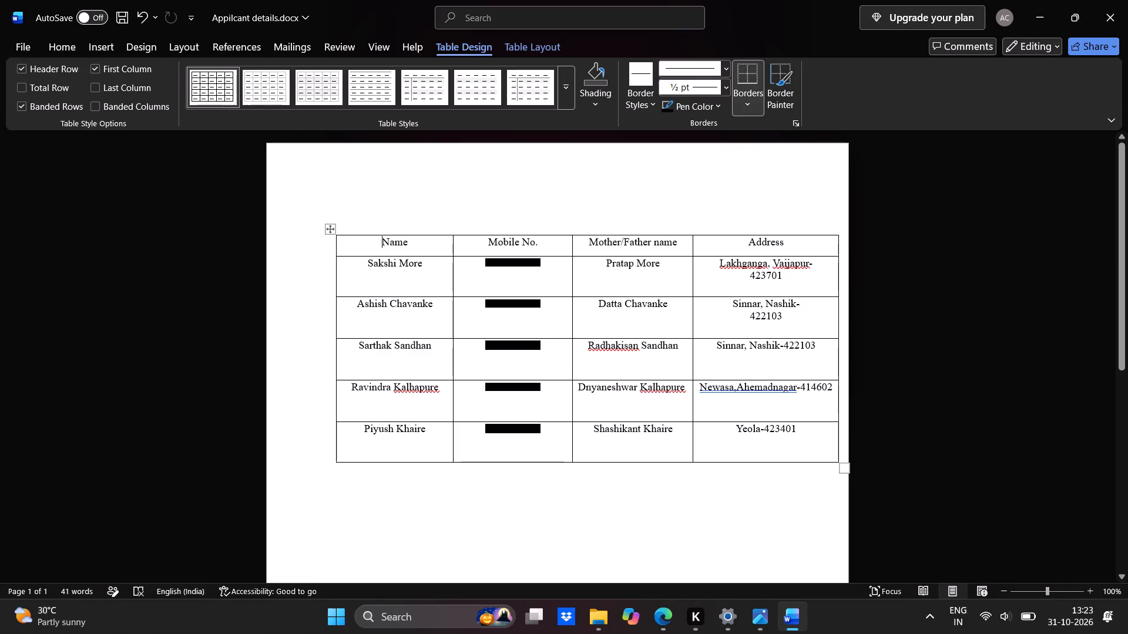
Move the whole applicant table leftward on the page so it sits roughly centred between the page edges.
left_click(333, 230)
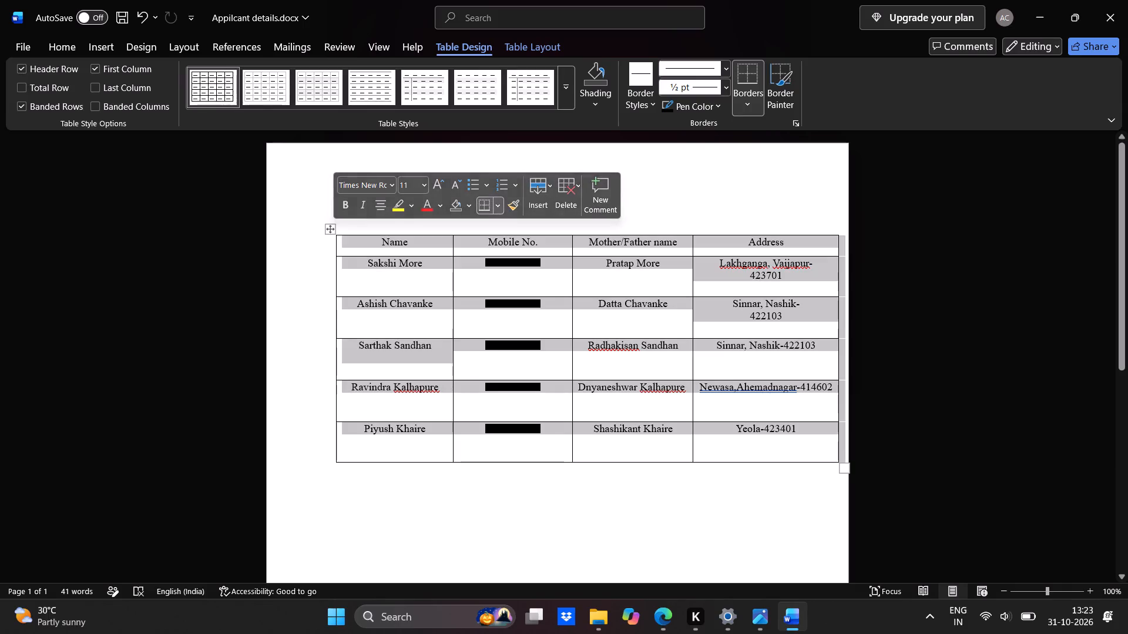
left_click_drag(333, 230, 297, 228)
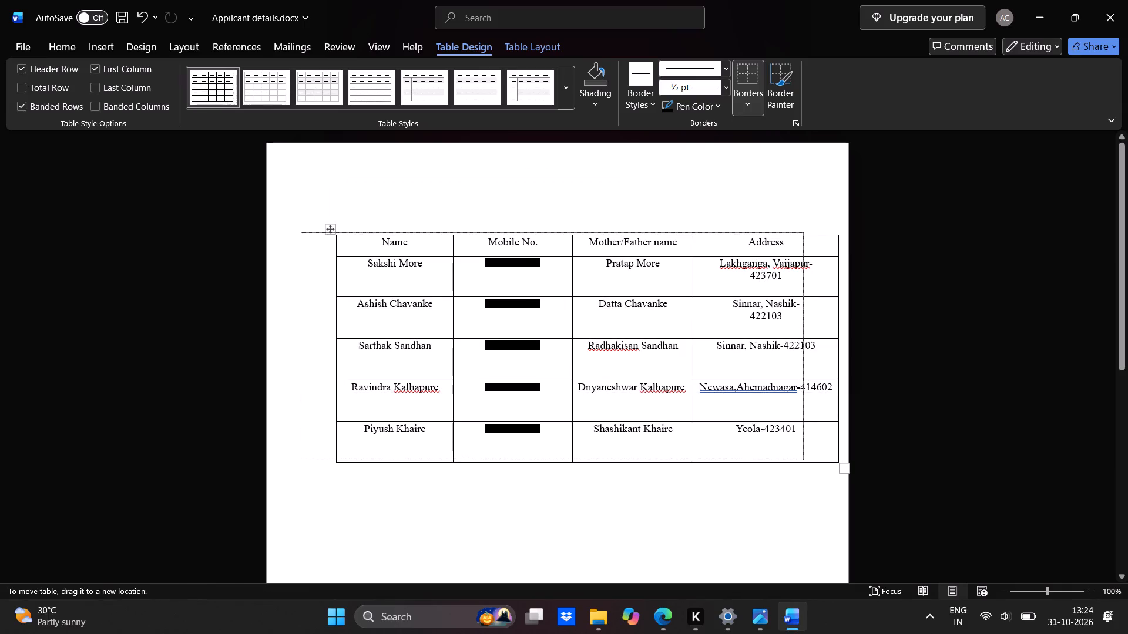
left_click_drag(297, 228, 298, 228)
left_click(481, 517)
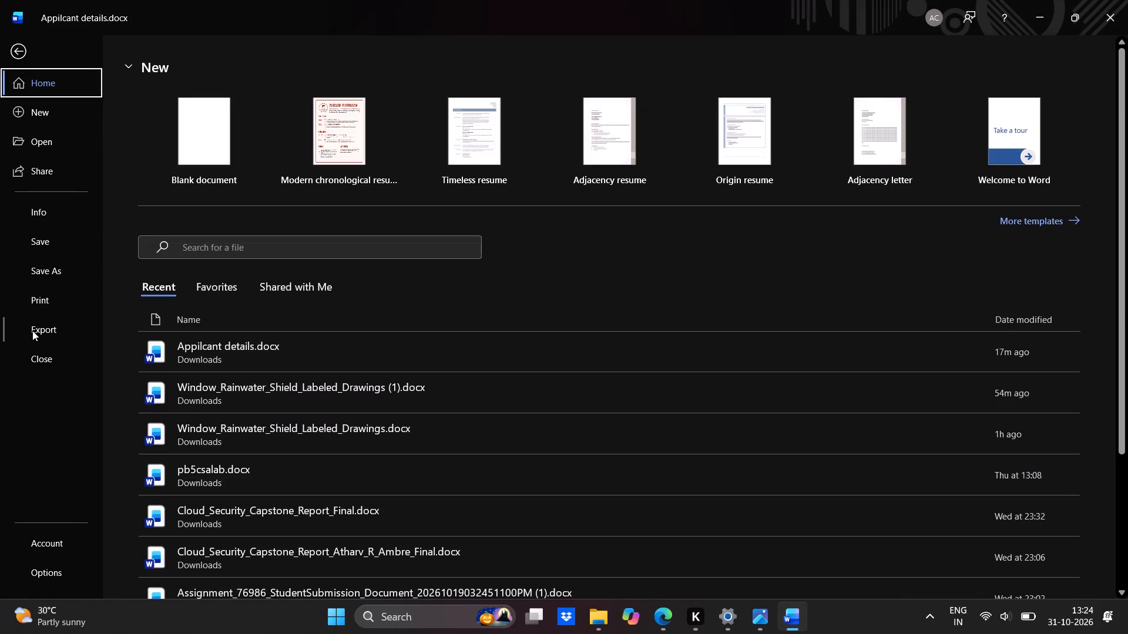
left_click(48, 269)
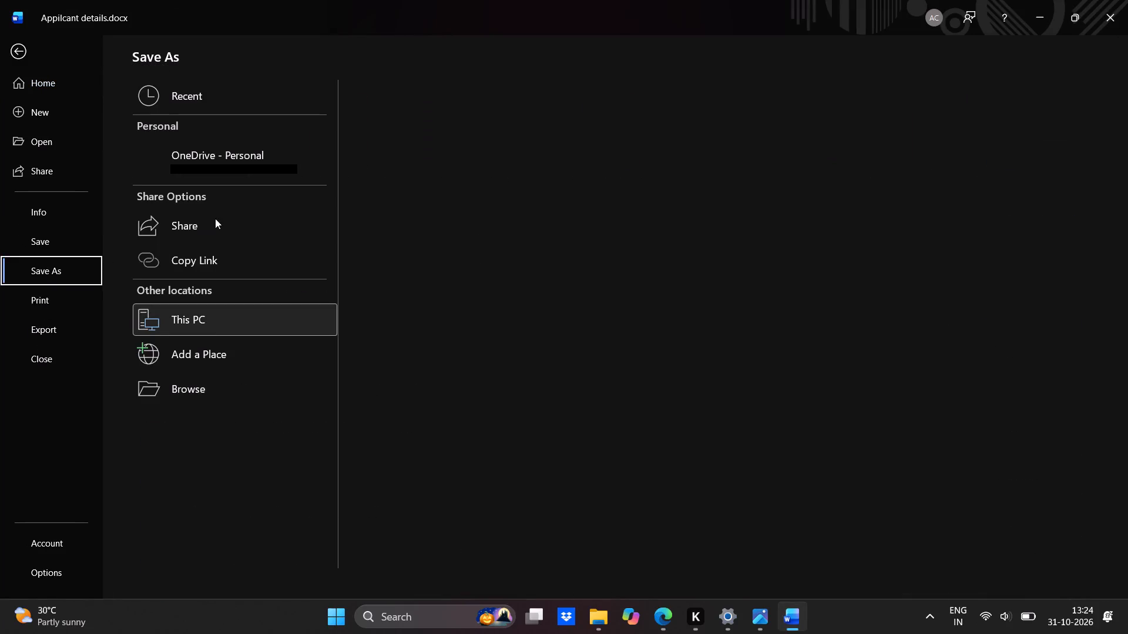
left_click(176, 387)
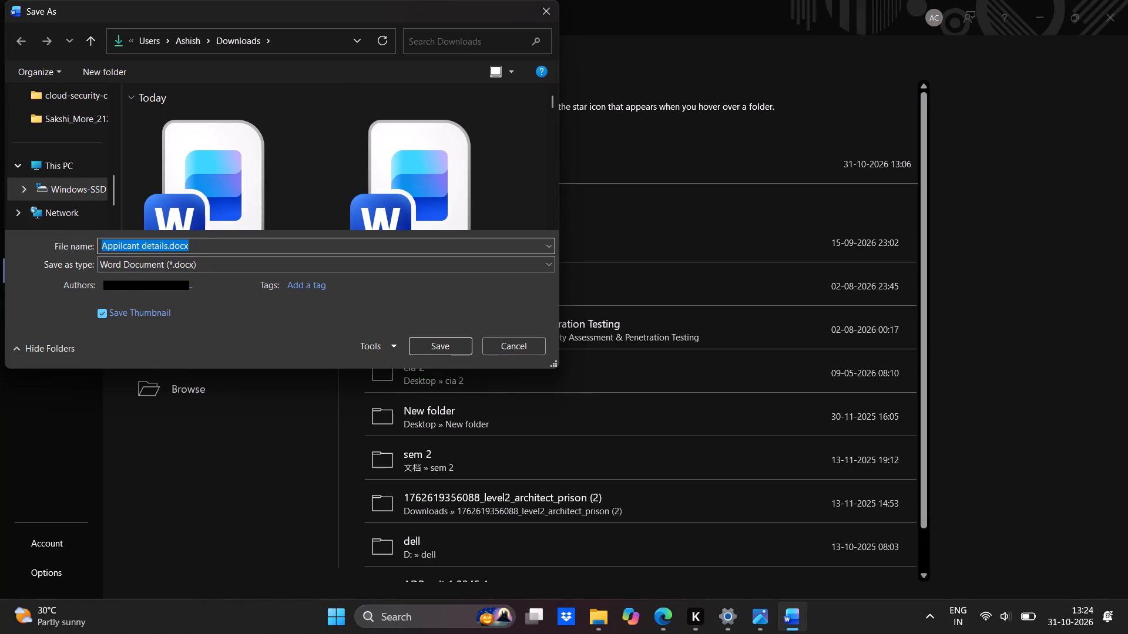
left_click_drag(201, 248, 47, 237)
scroll(59, 110, "up", 7)
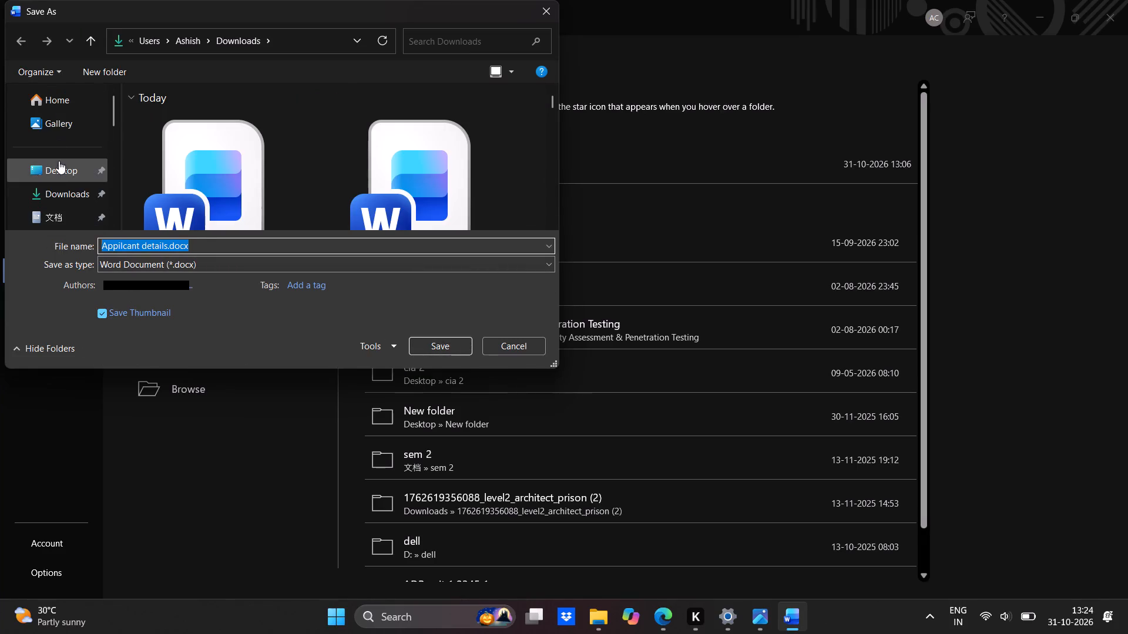
left_click(59, 169)
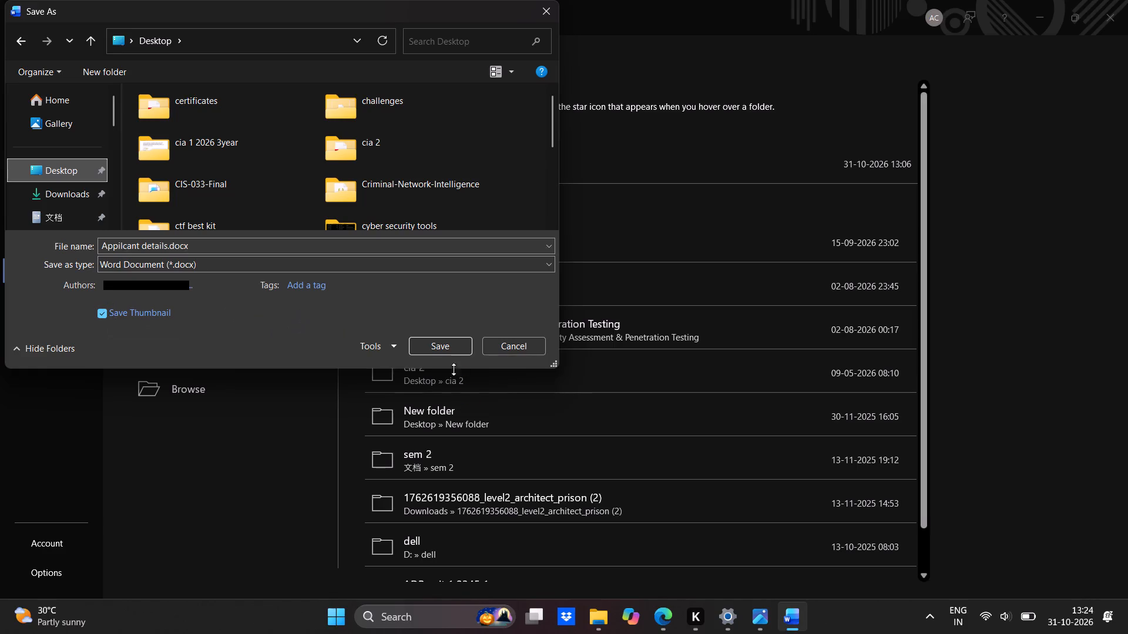
left_click(447, 352)
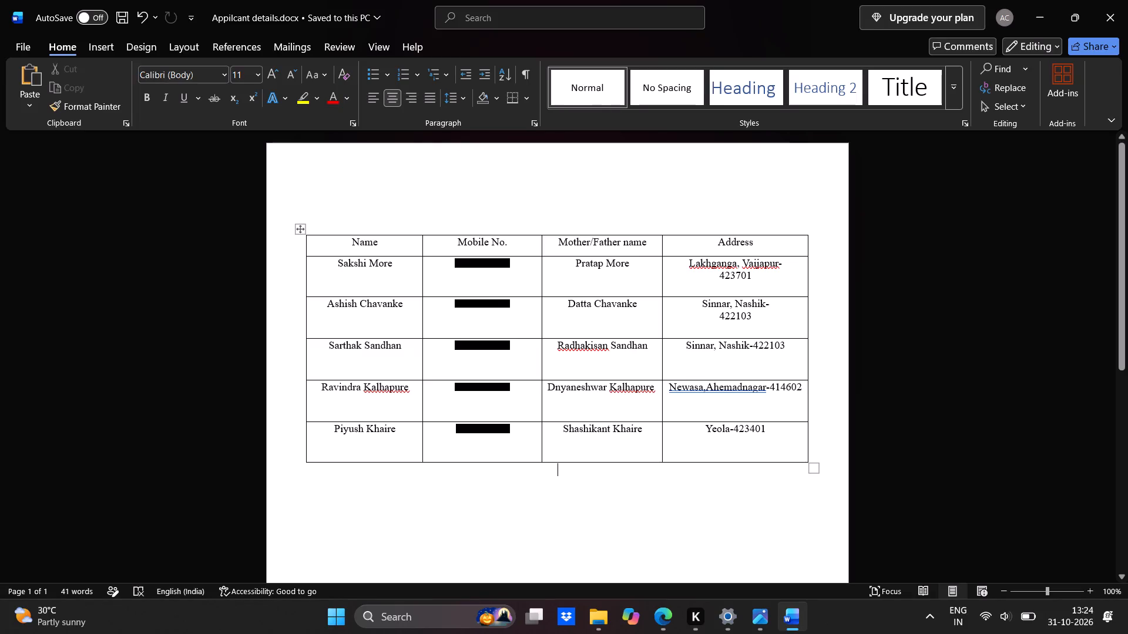
Switch to the Edge browser.
left_click(669, 615)
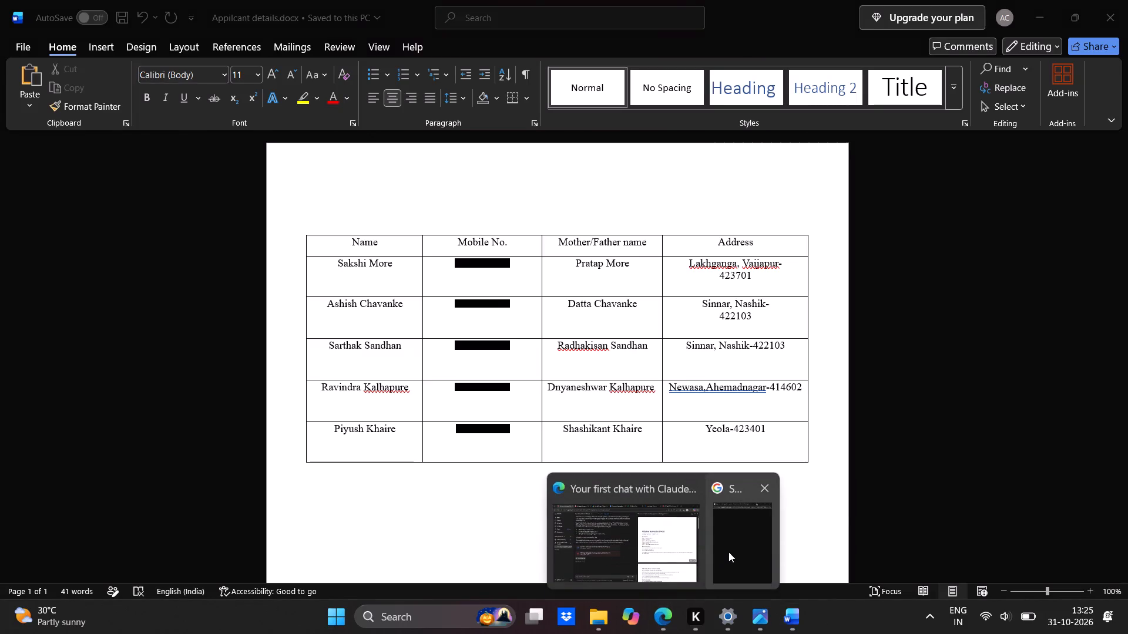
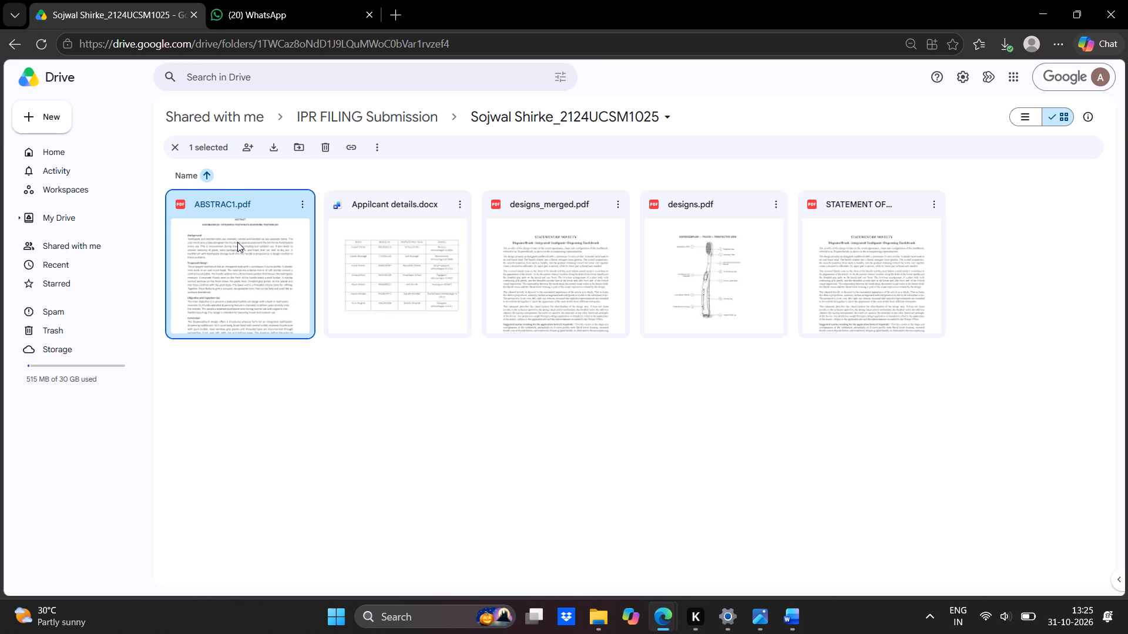
Select the designs_merged.pdf file in the shared IPR filing submission folder.
left_click(553, 227)
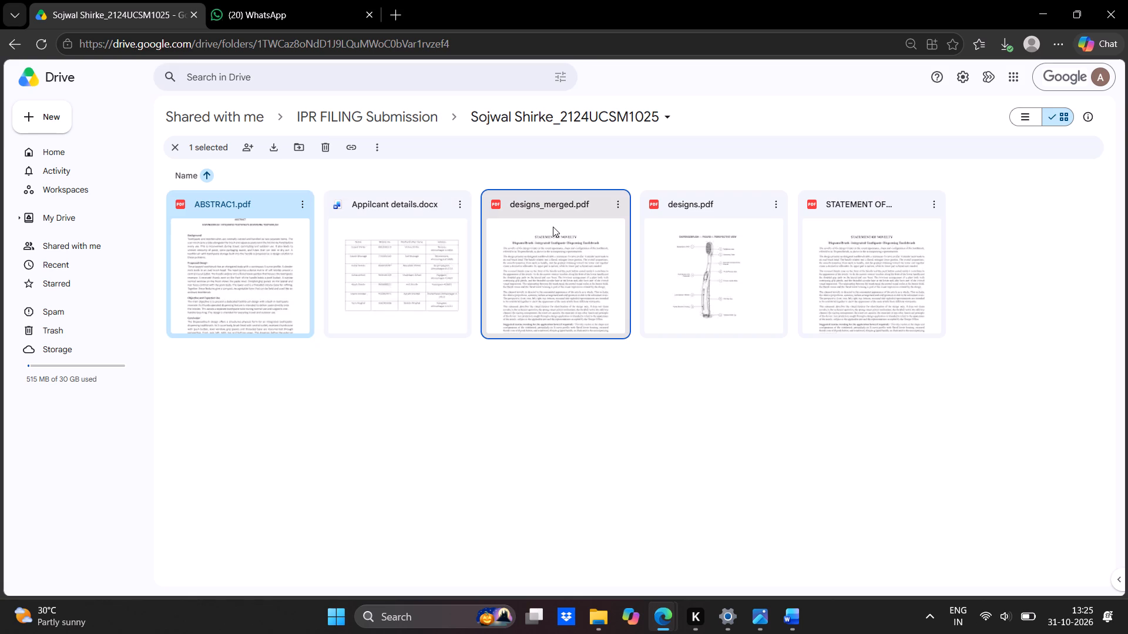
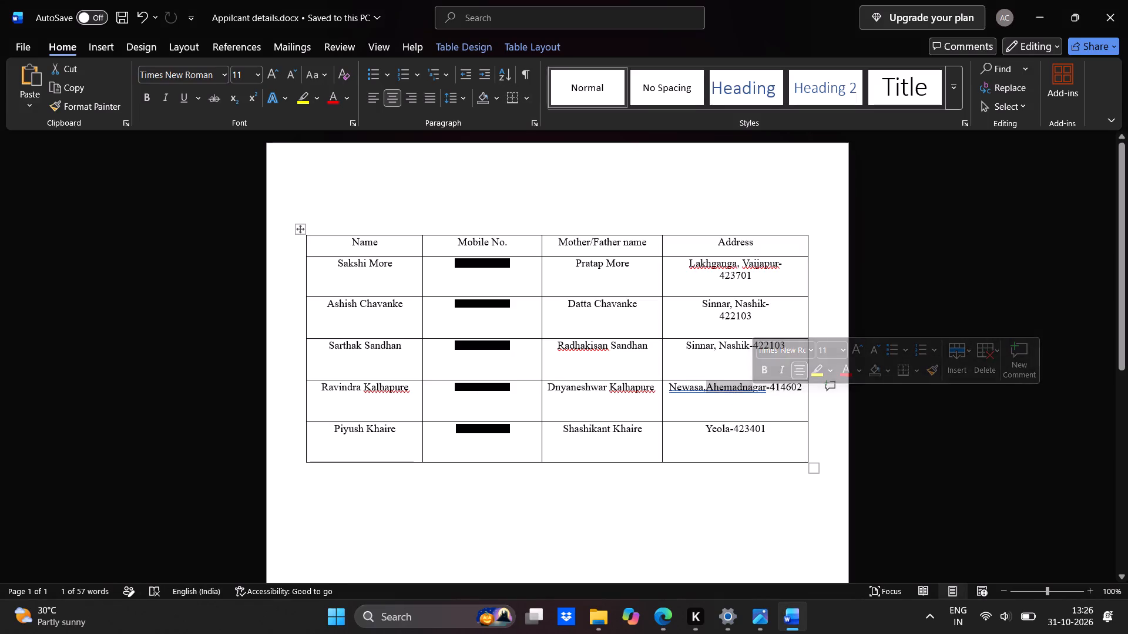
Correct the district spelling in the fourth applicant's address by deleting the "e" after "Ah".
left_click(721, 387)
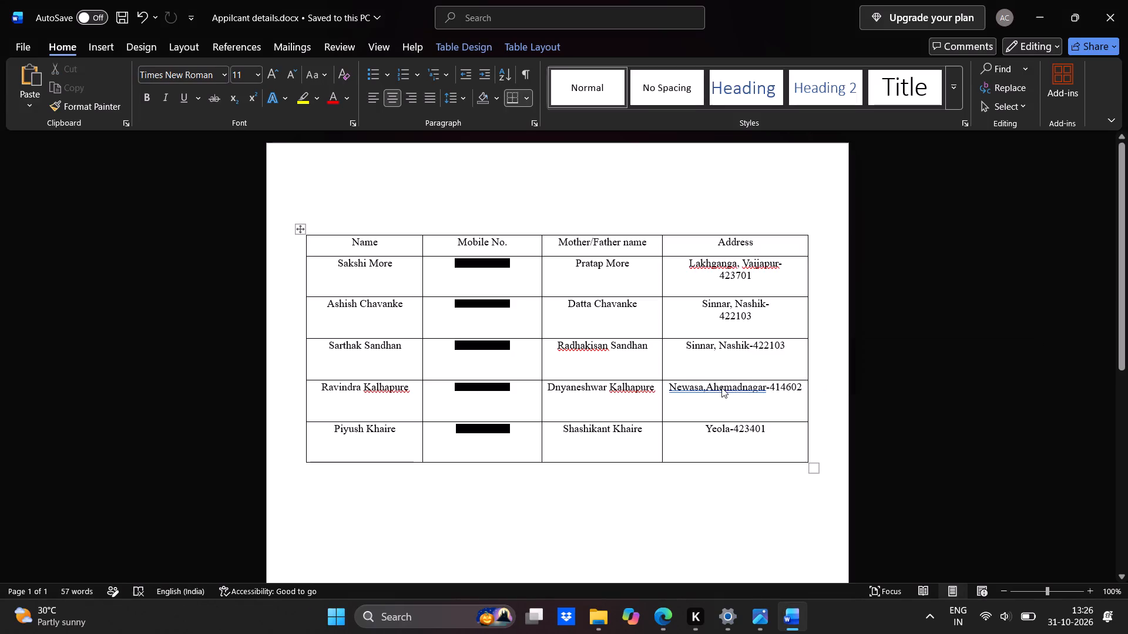
key("BackSpace")
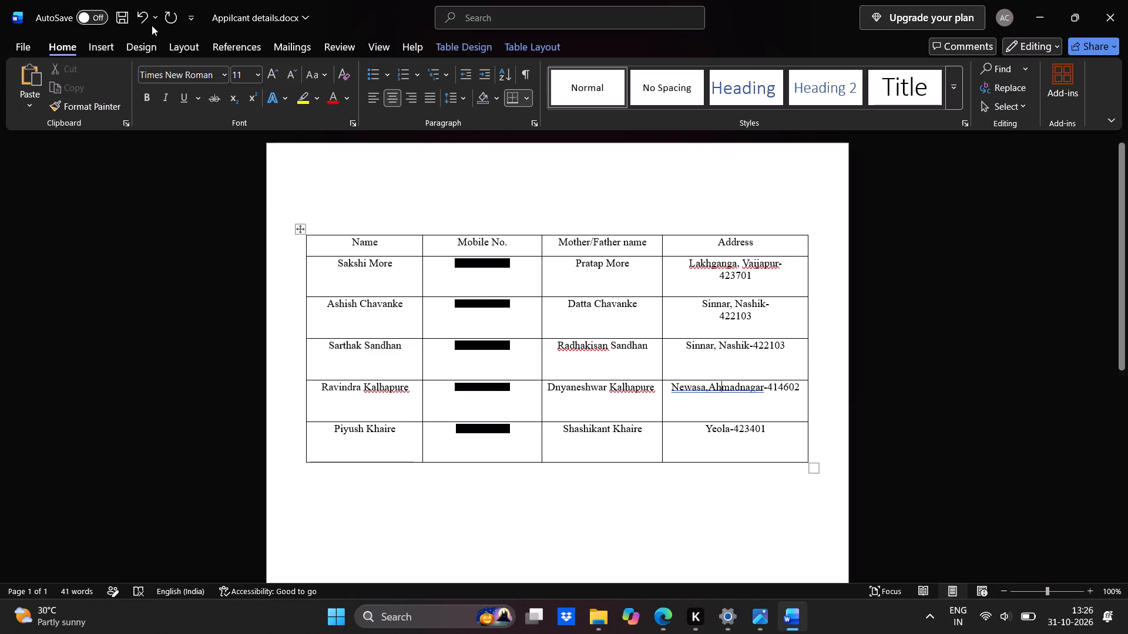
Open the Save As location choices for the edited Appilcant details.docx document.
left_click(14, 43)
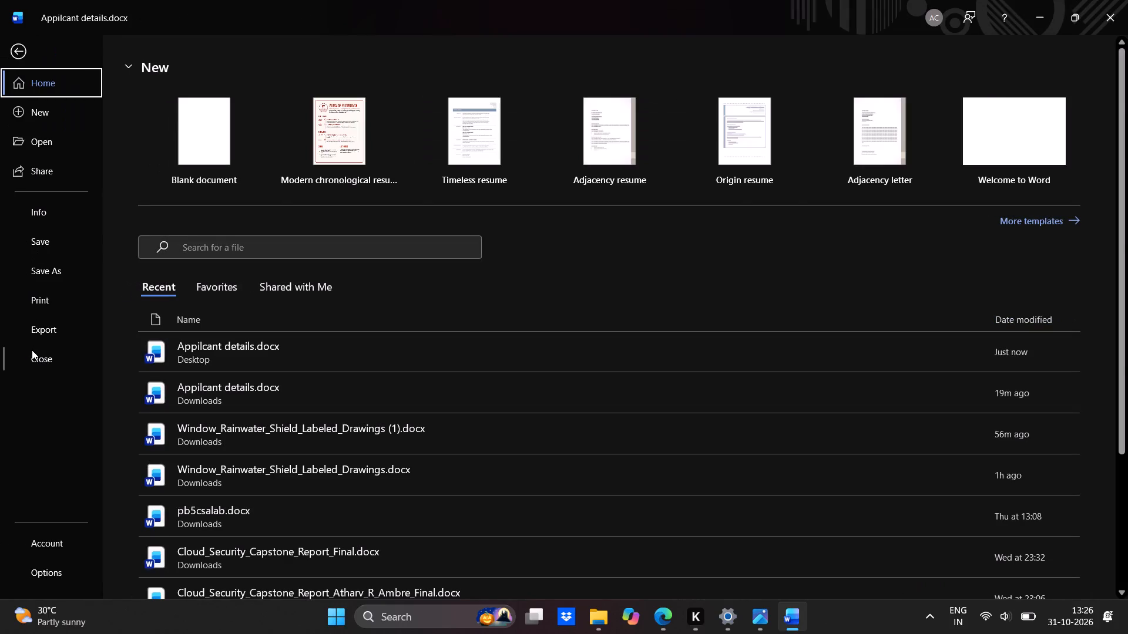
left_click(51, 276)
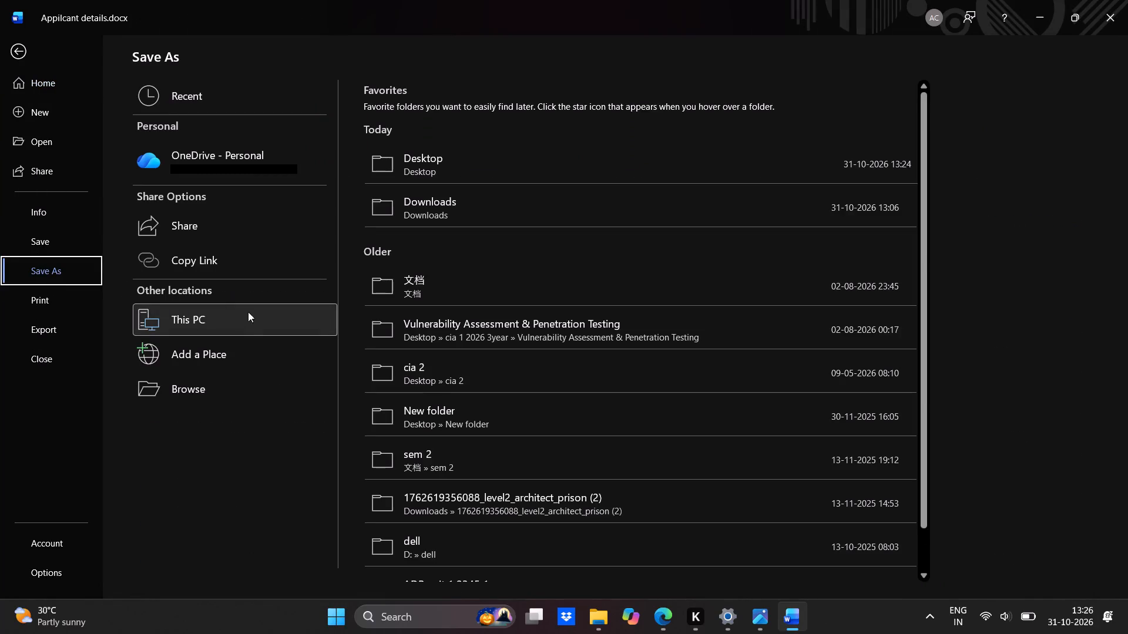
Save a copy of the edited applicant document to the Desktop under the file name Appilcant details1.docx.
left_click(192, 377)
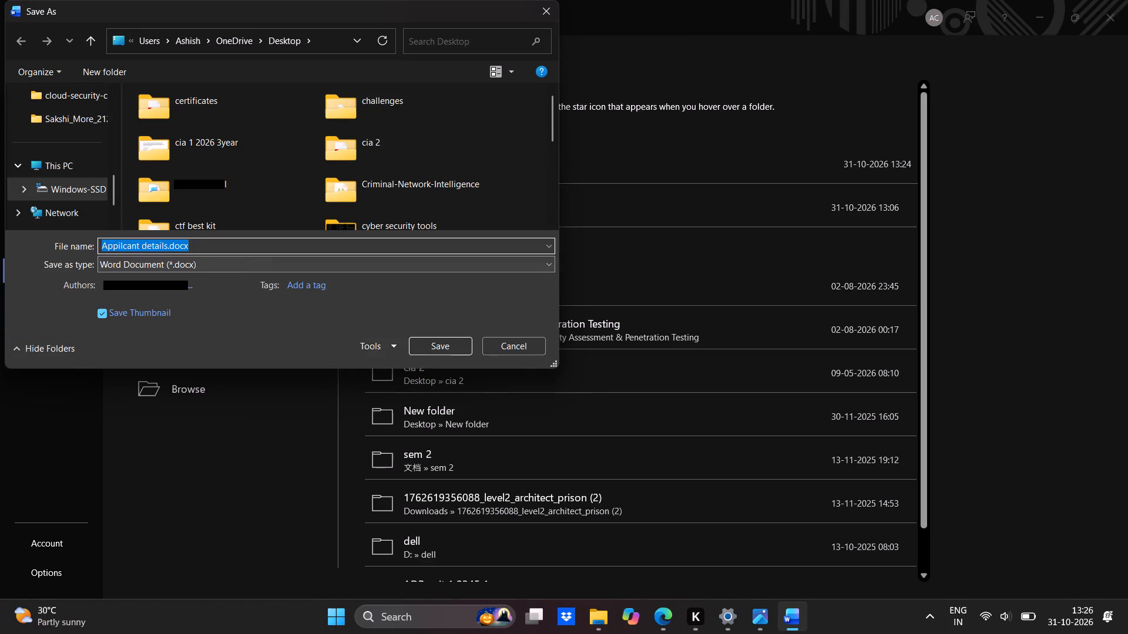
left_click(195, 245)
left_click(167, 249)
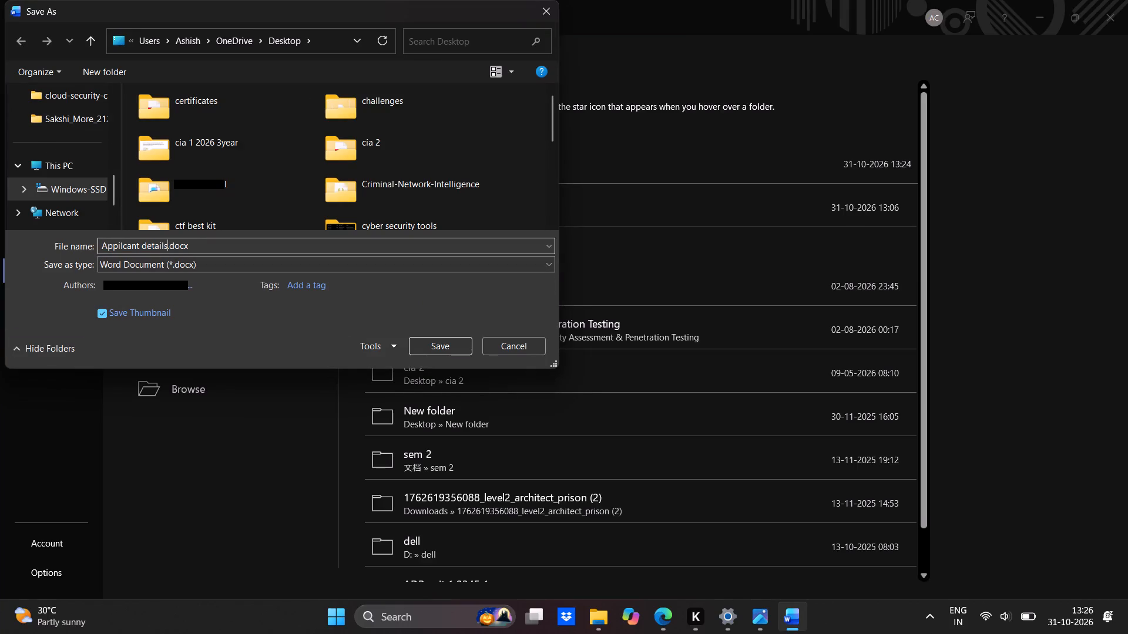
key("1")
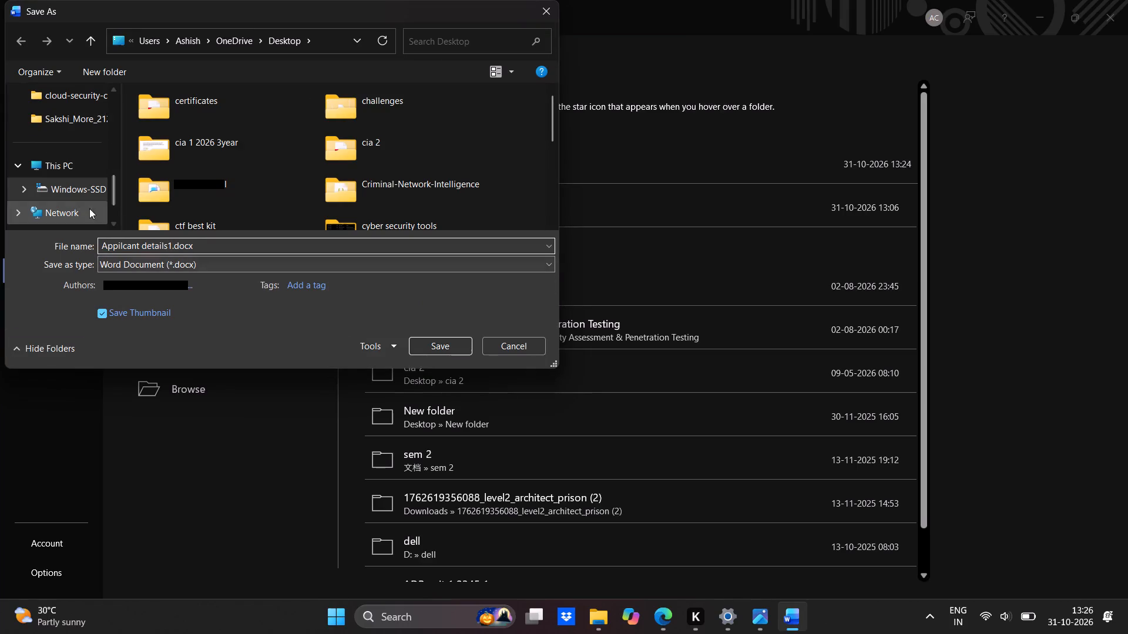
scroll(52, 102, "up", 9)
left_click(58, 164)
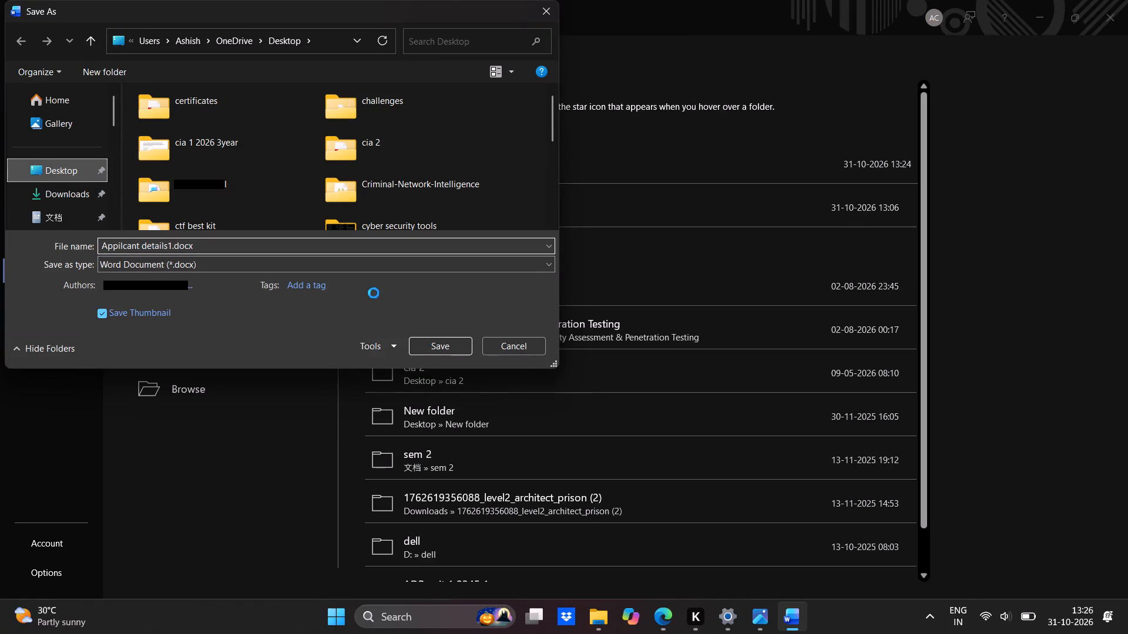
left_click(449, 348)
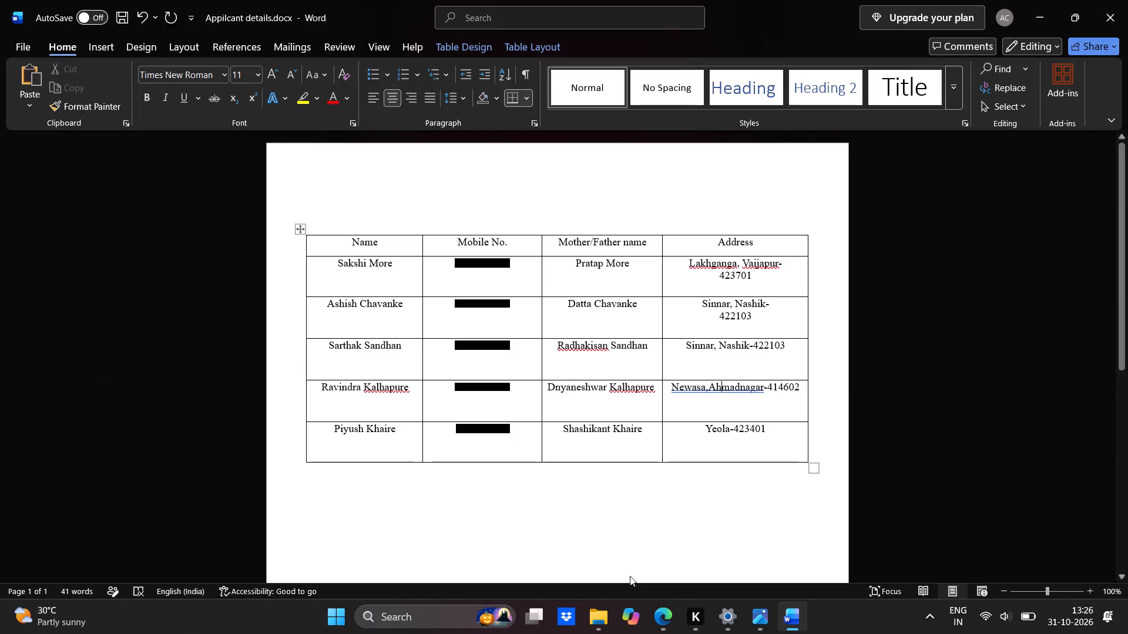
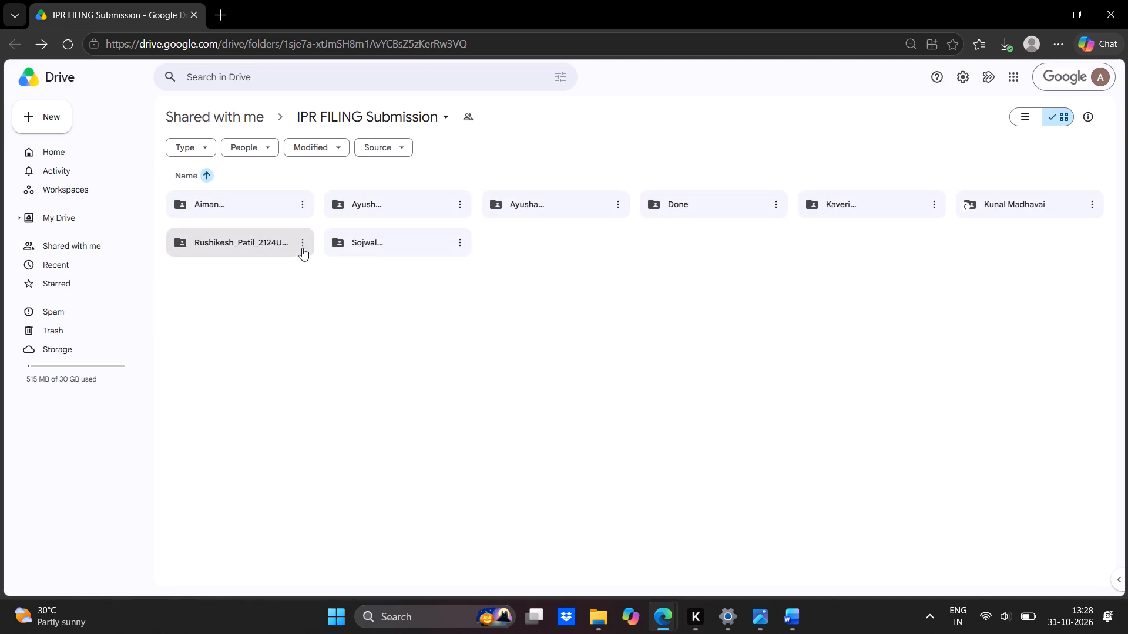
Open the first applicant's folder inside the Done folder in Drive and look through its reference filing documents and figure PDFs.
double_click(663, 205)
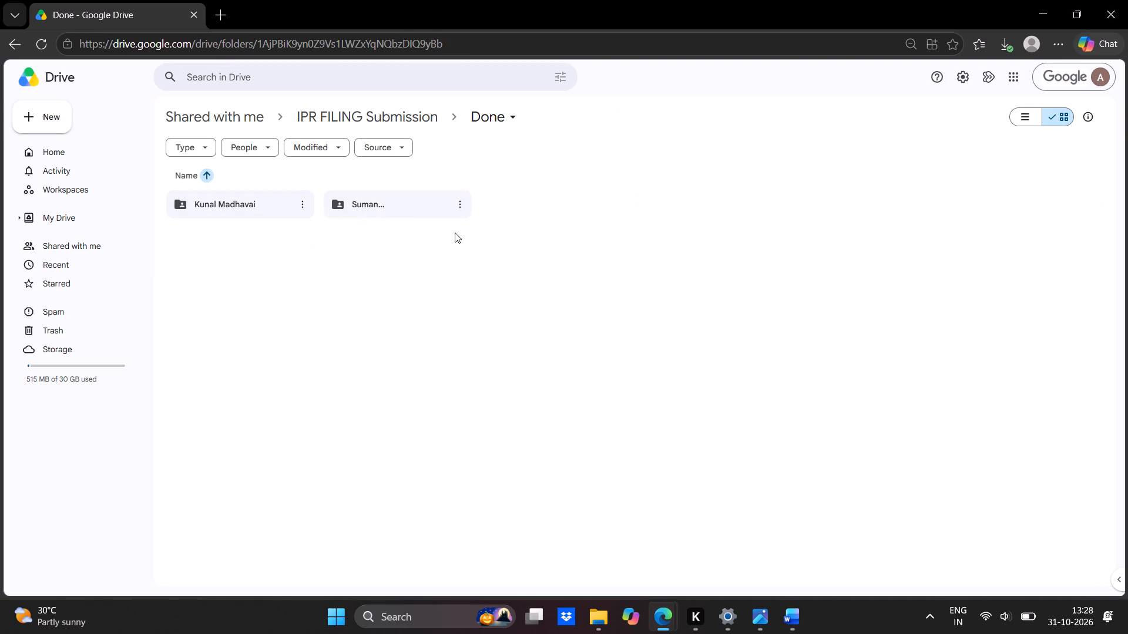
double_click(276, 210)
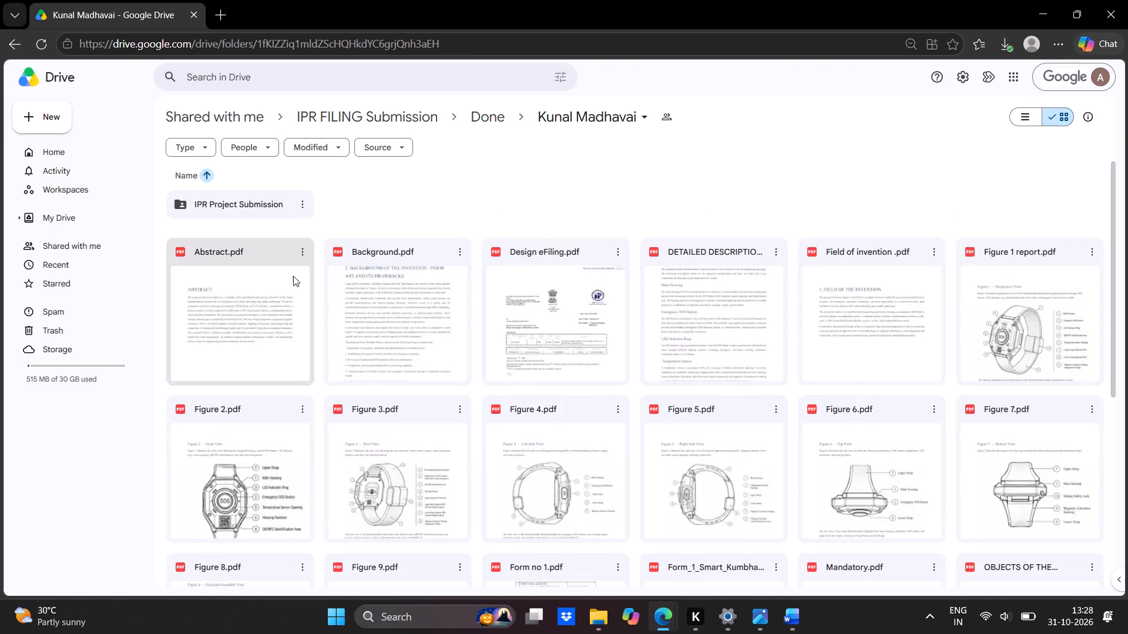
scroll(300, 316, "down", 1)
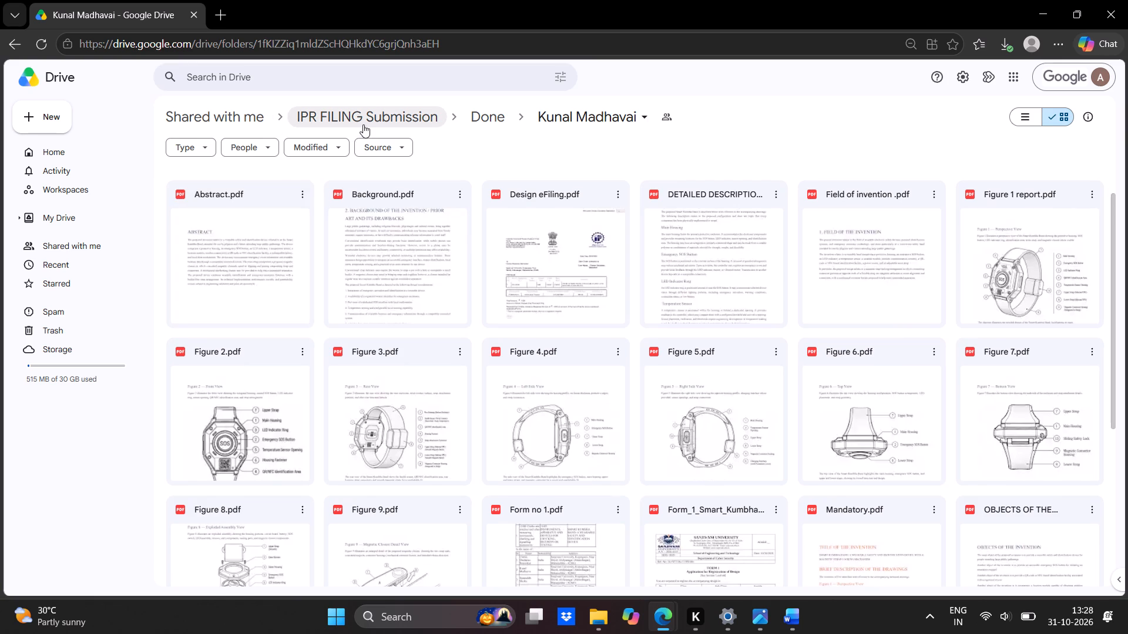
Open the second applicant's folder inside the Done folder and look through its anti-theft sensor tag filing documents.
left_click(510, 111)
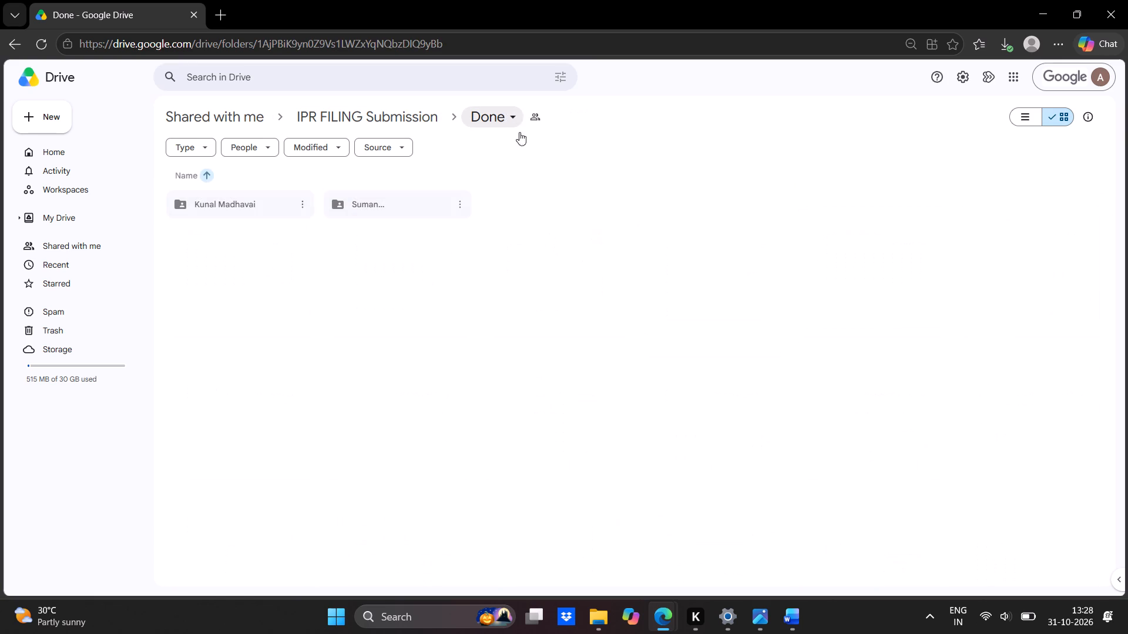
left_click_drag(374, 222, 380, 215)
double_click(380, 215)
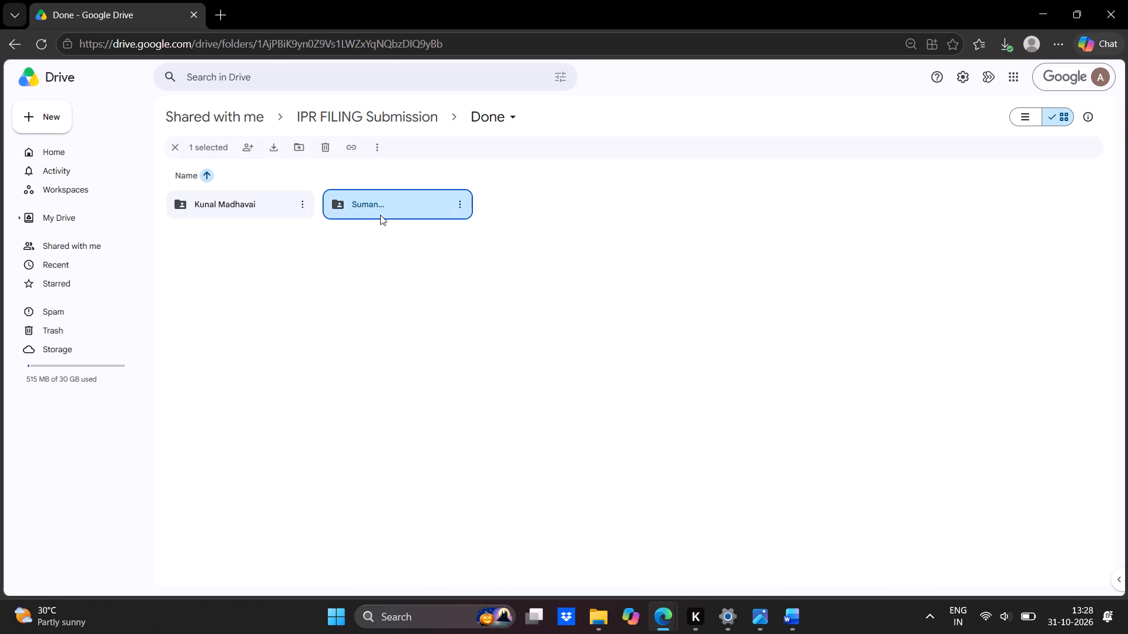
scroll(432, 361, "down", 2)
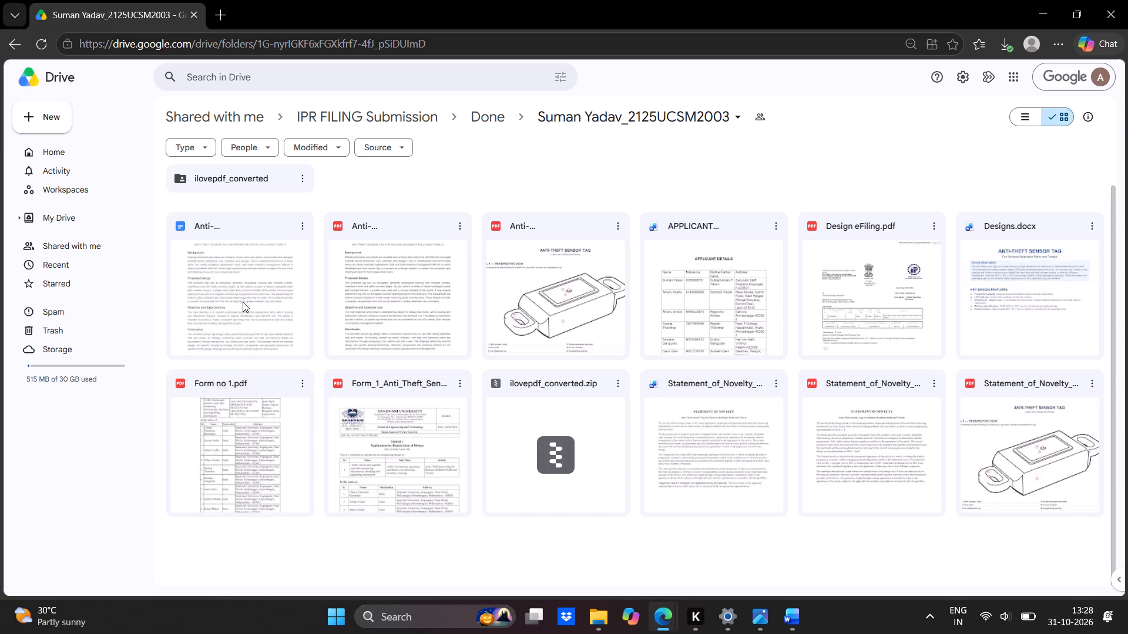
Close the open Drive browser window, both Downloads folder windows and the WhatsApp rainwater shield photo to clear the desktop.
left_click(1127, 0)
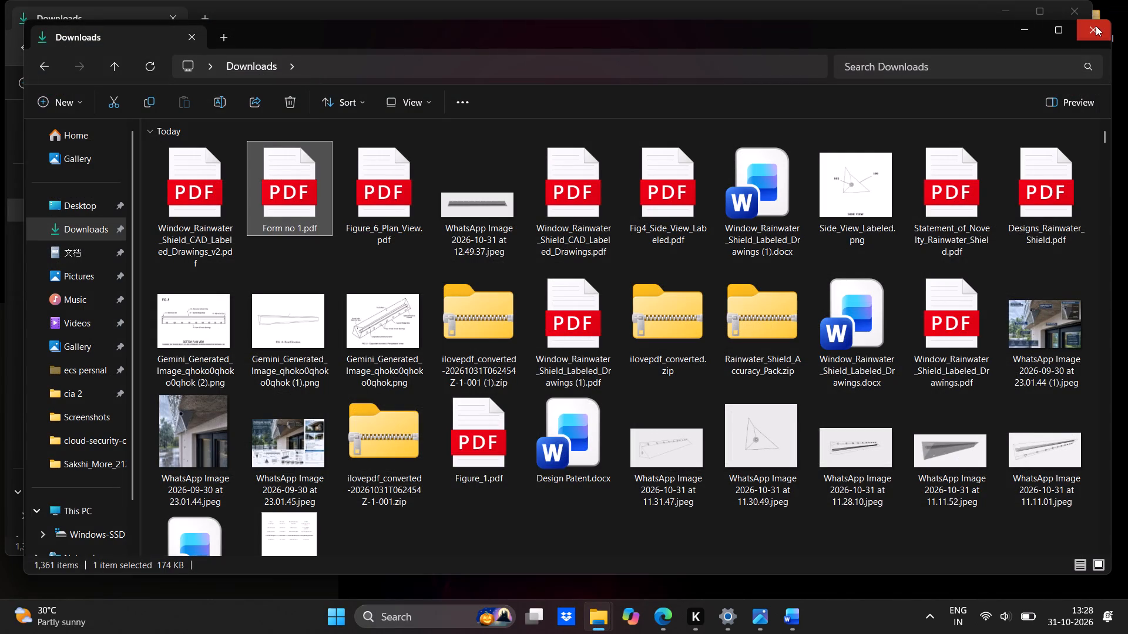
left_click(1096, 26)
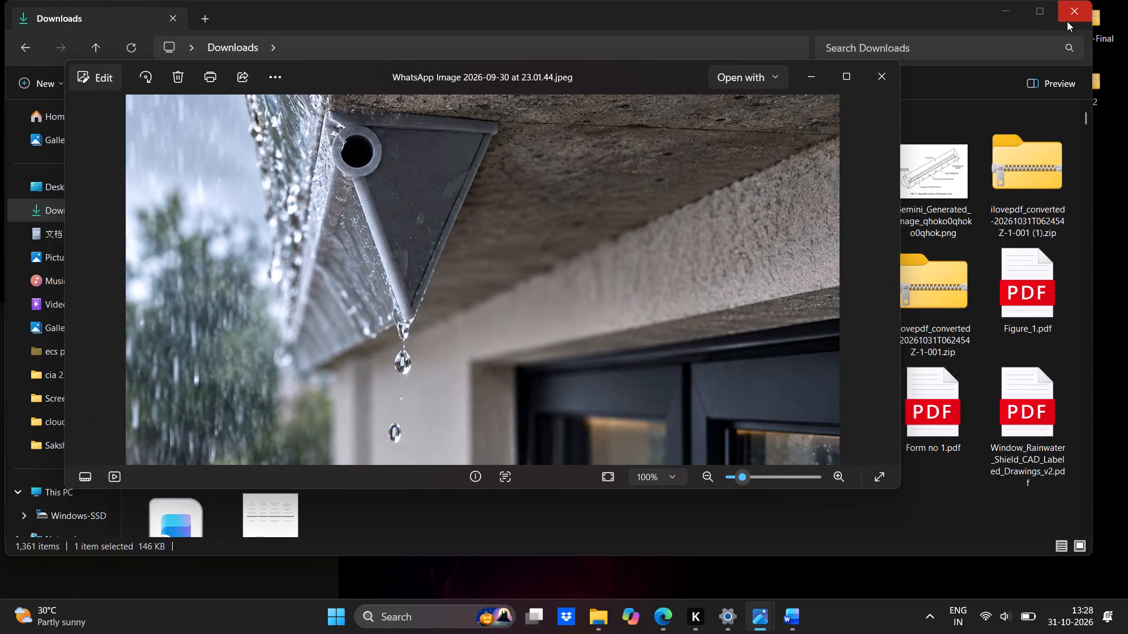
left_click(1067, 21)
left_click(893, 70)
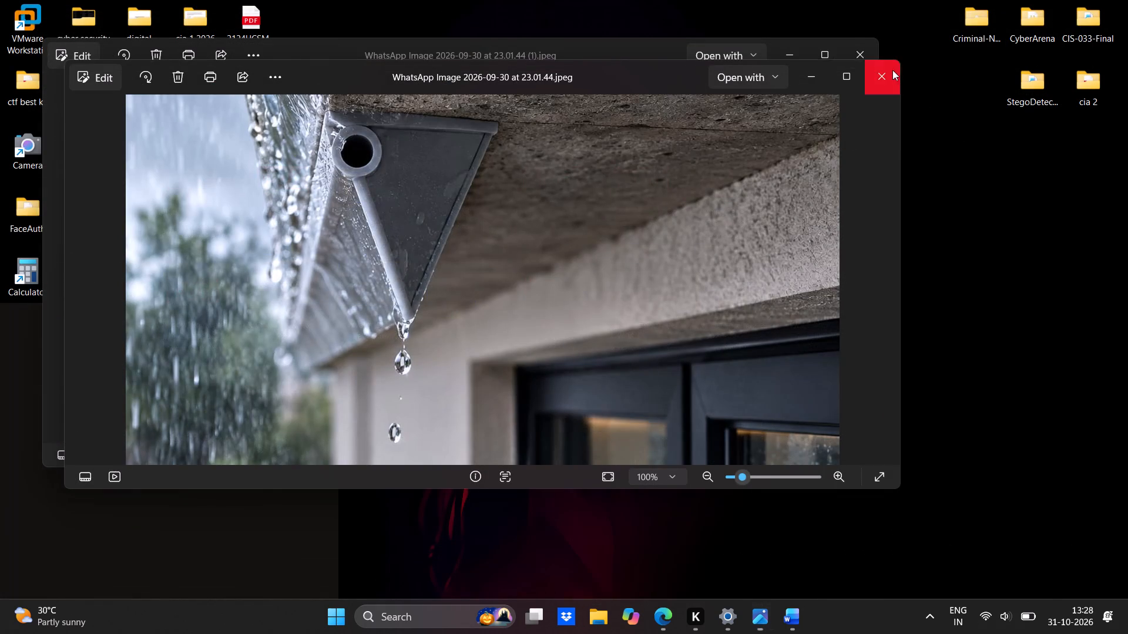
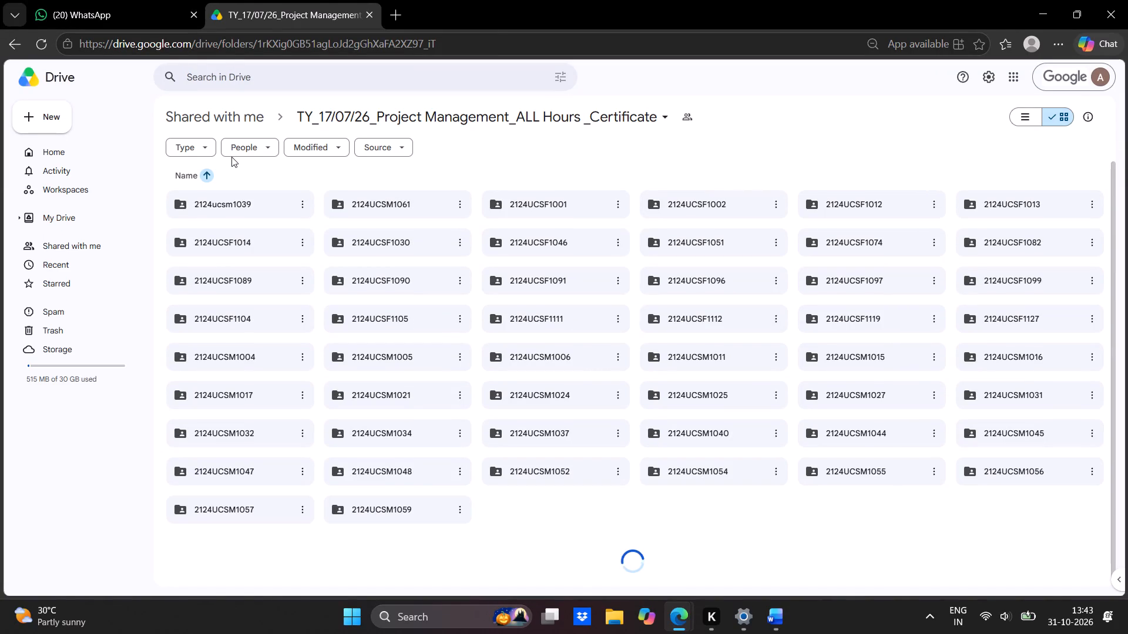
Open the choices for adding new items to the shared TY_17/07/26_Project Management_ALL Hours _Certificate folder in Drive.
left_click(48, 117)
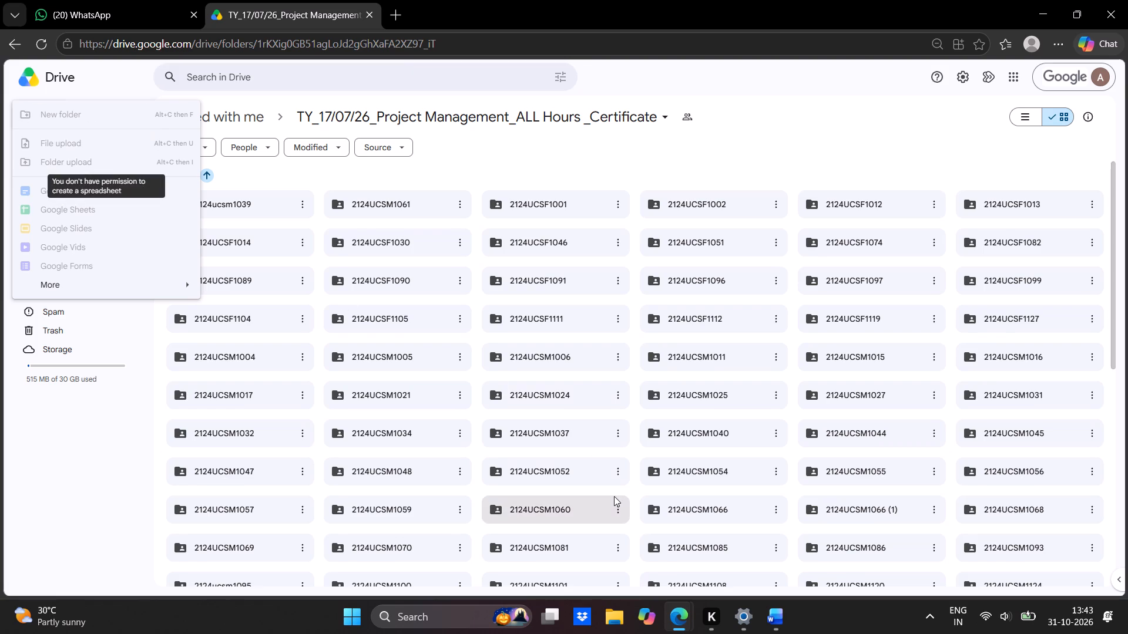
Open the student subfolder ending in 1120 in the Project Management certificate folder, look through its certificate PDFs, and check the options for adding items.
scroll(614, 496, "down", 6)
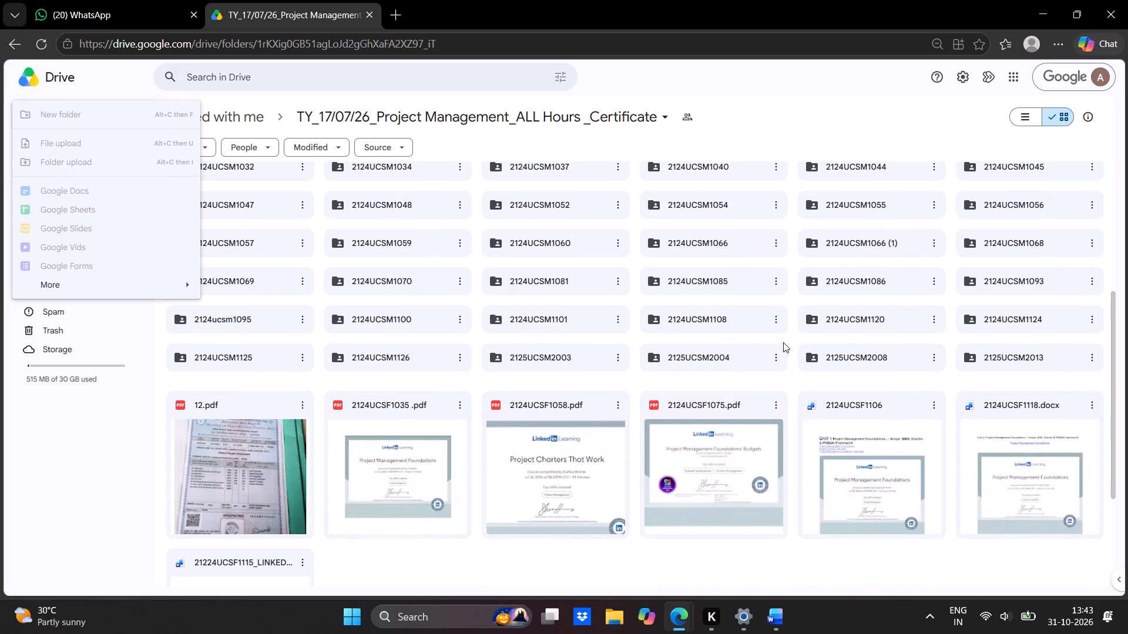
double_click(897, 309)
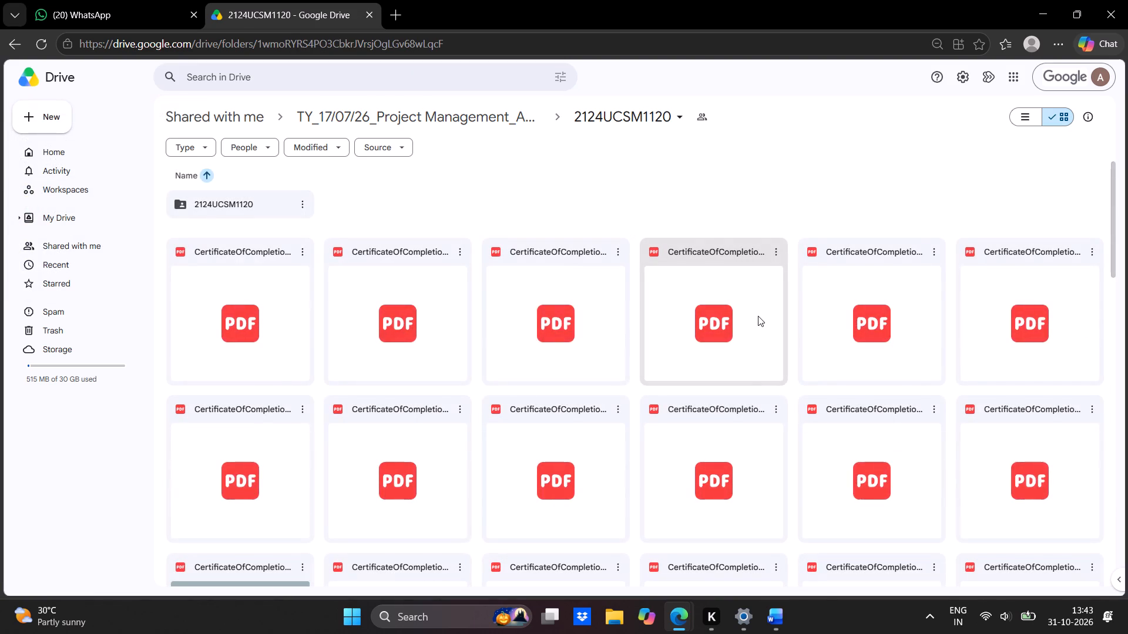
scroll(758, 316, "down", 5)
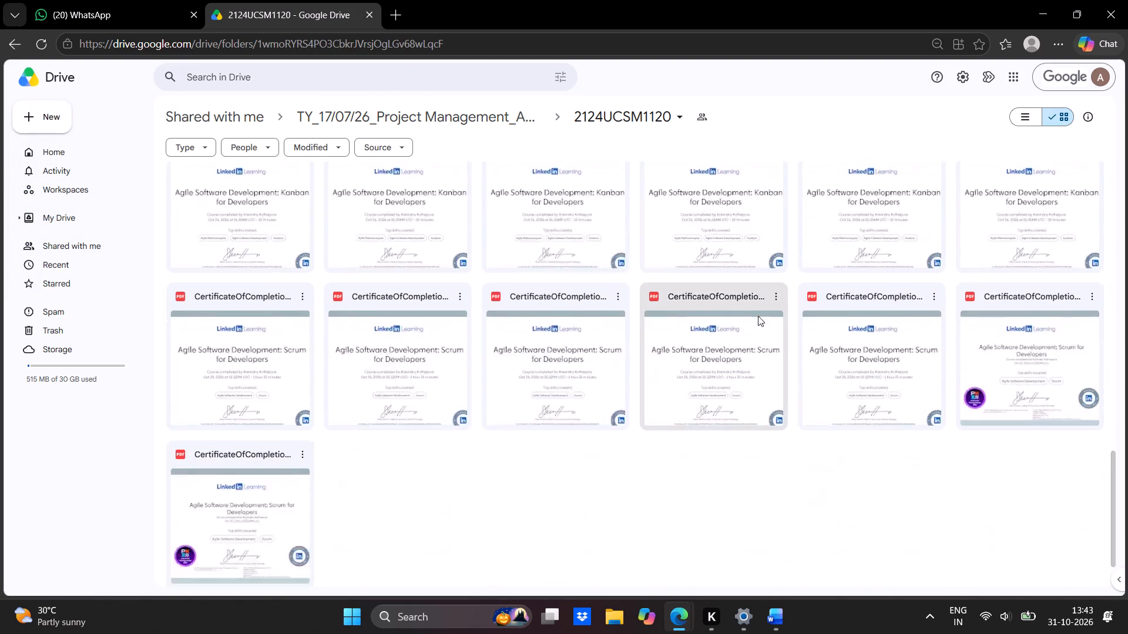
scroll(758, 316, "down", 10)
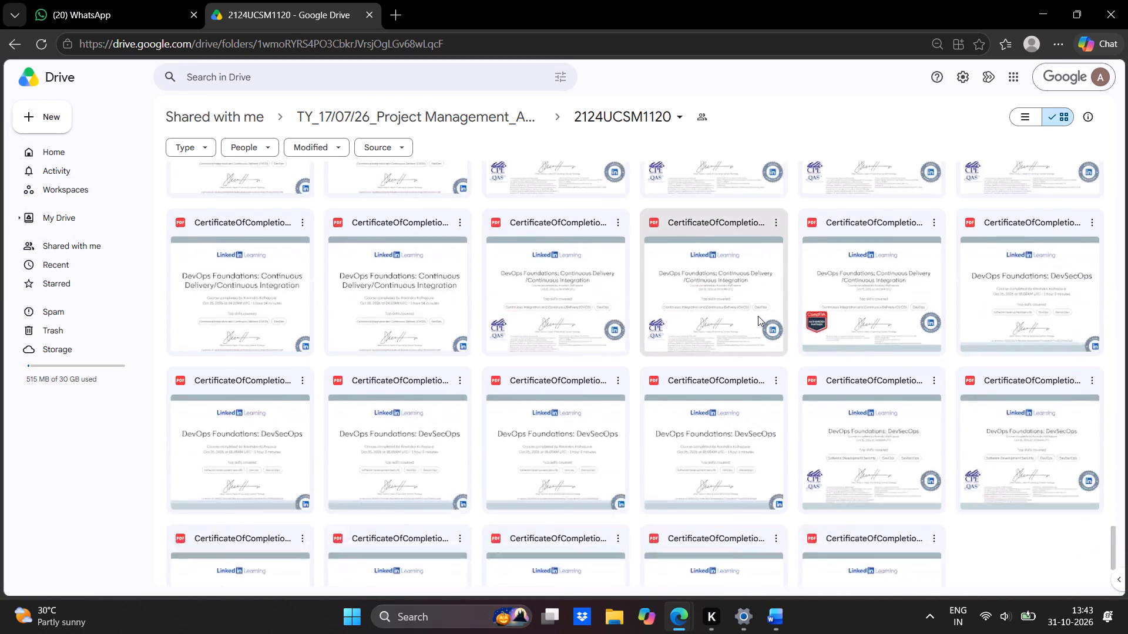
scroll(758, 316, "down", 8)
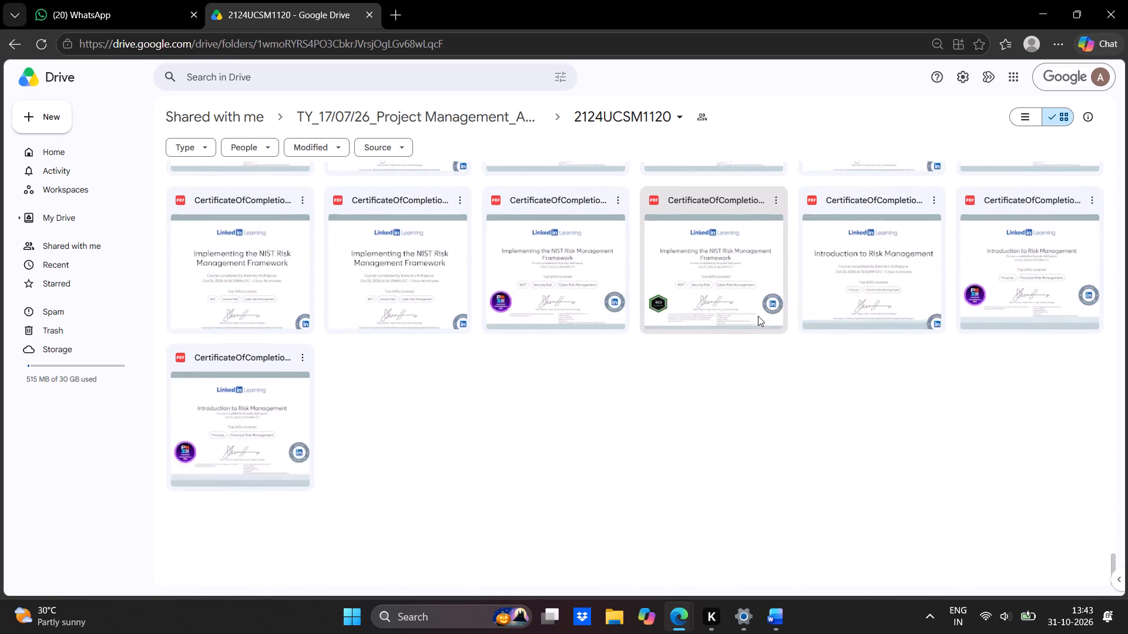
scroll(758, 316, "down", 5)
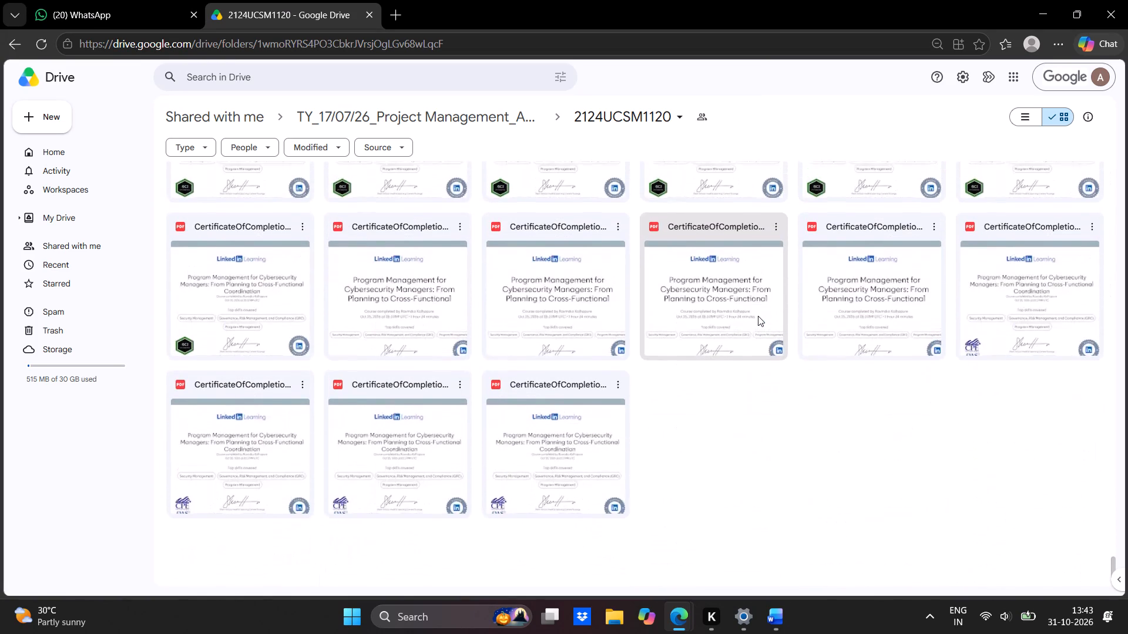
left_click(38, 133)
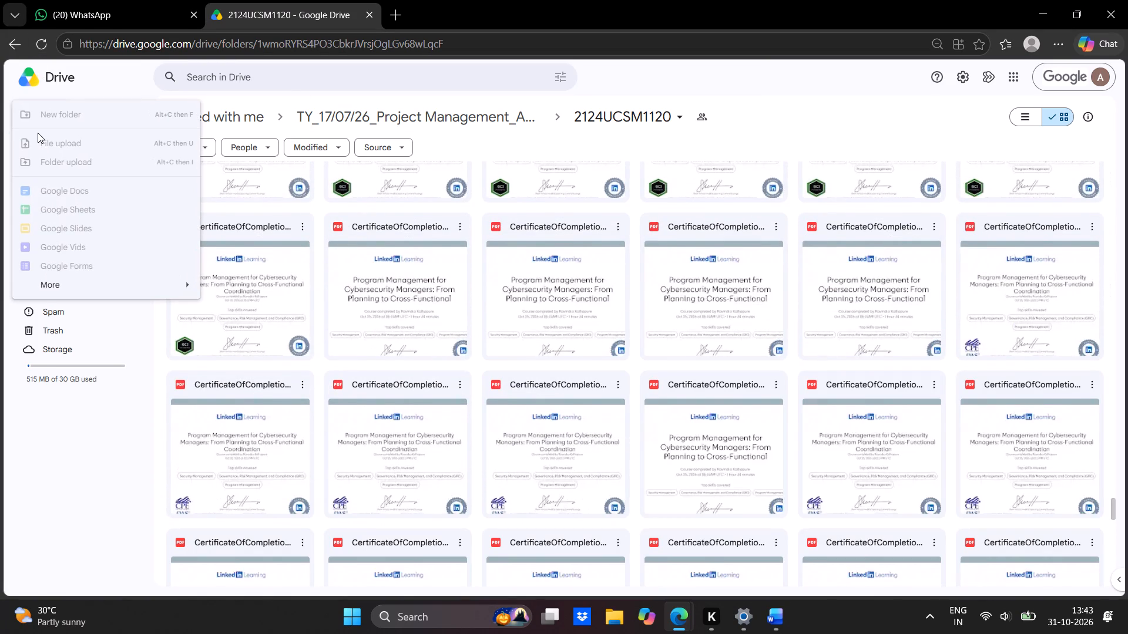
left_click(135, 540)
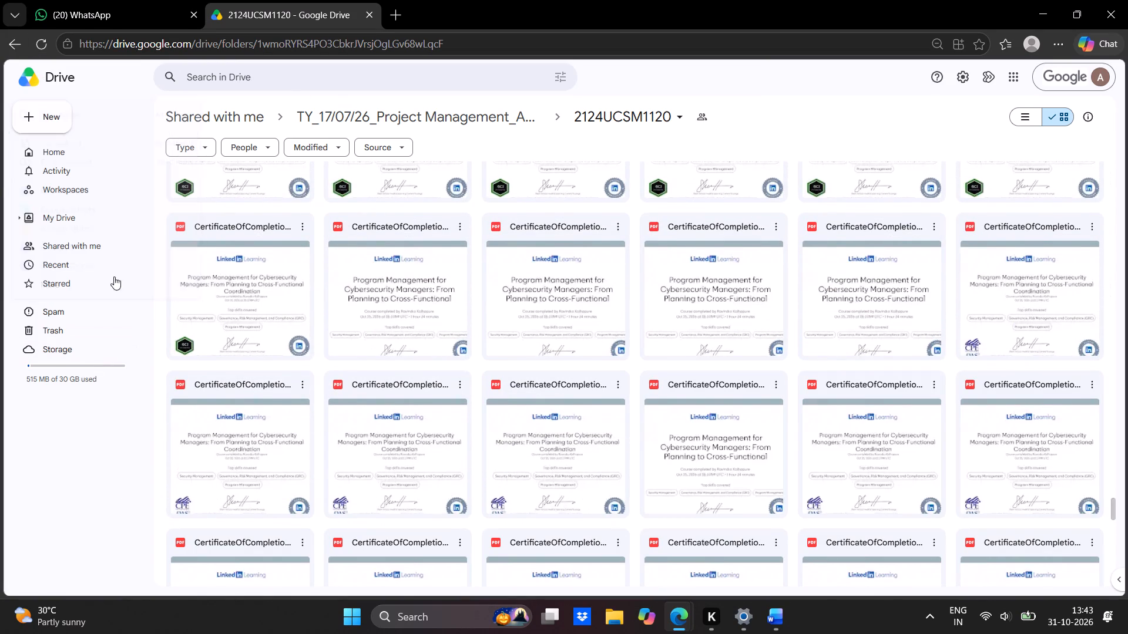
Return to the shared Project Management_ALL Hours _Certificate folder and look through its list of student folders.
left_click(16, 53)
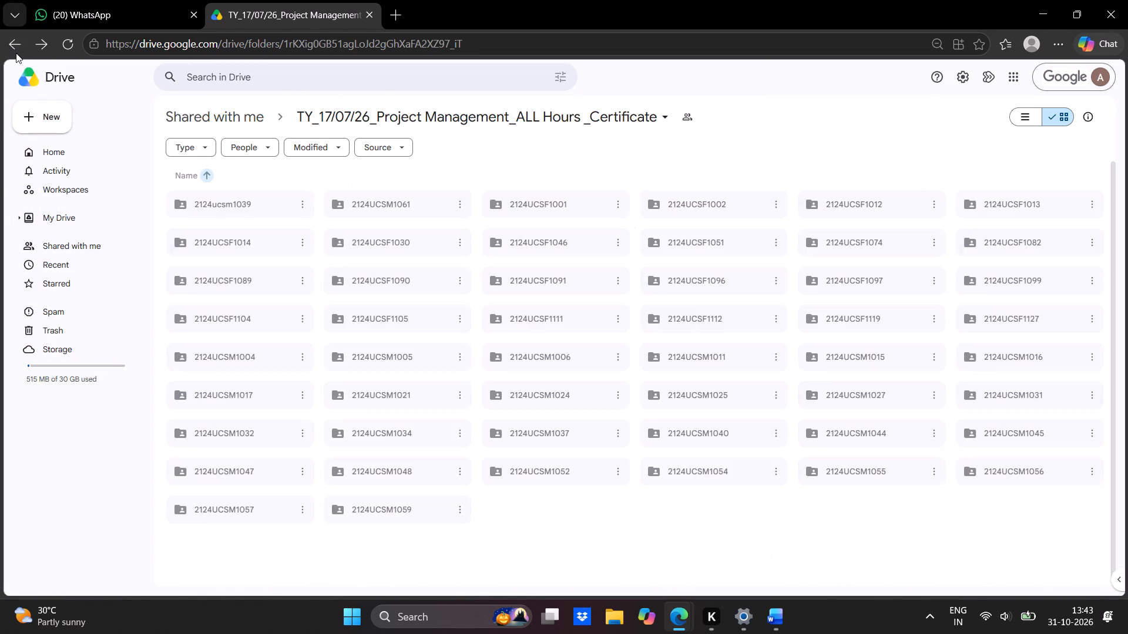
scroll(270, 225, "down", 4)
scroll(270, 225, "up", 4)
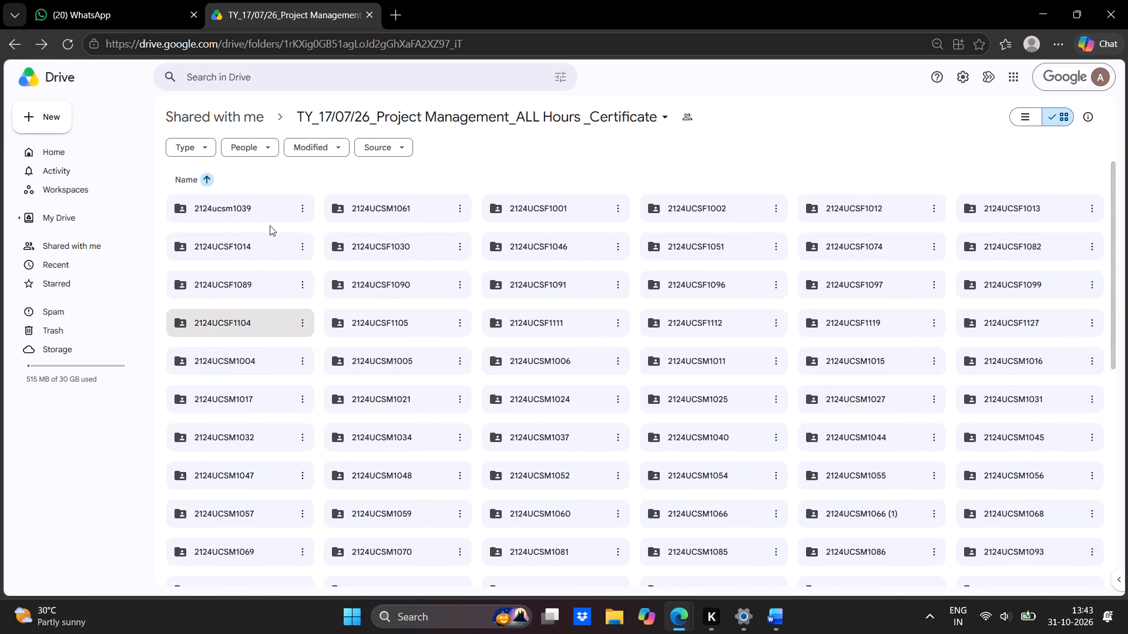
Open the student subfolder ending in 1017 in the Project Management certificate folder and look over its certificate PDFs.
scroll(270, 225, "up", 1)
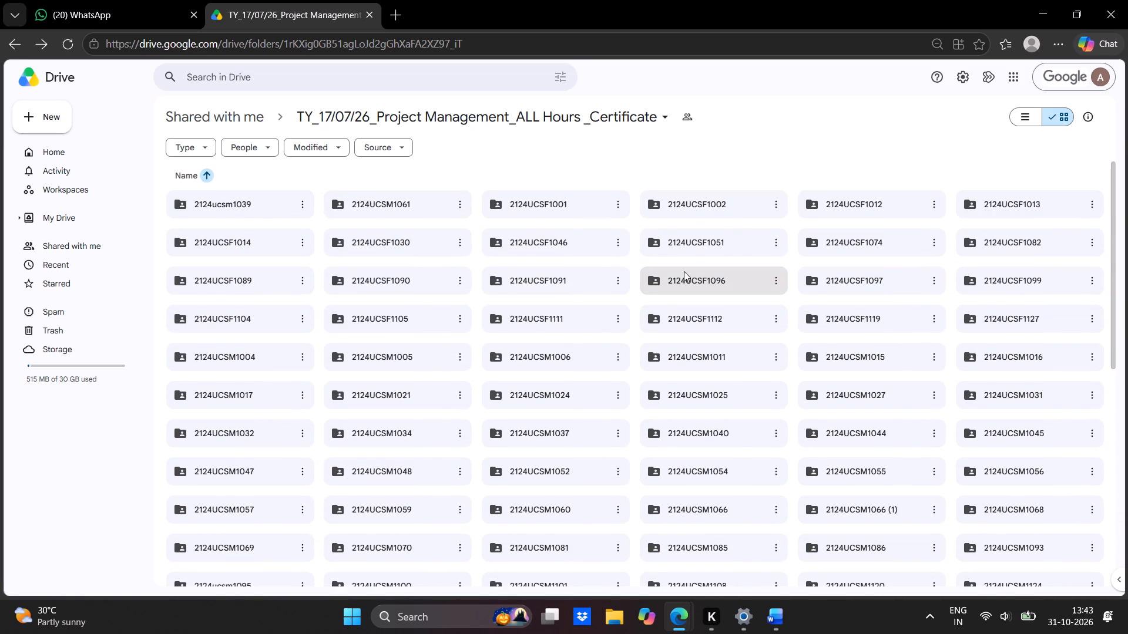
double_click(217, 392)
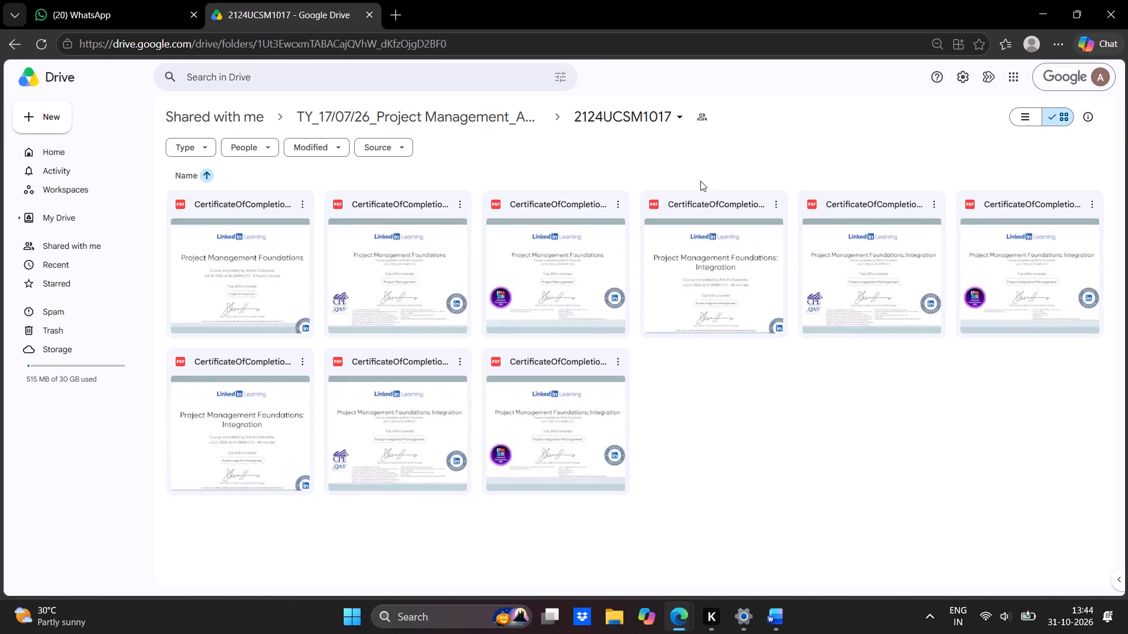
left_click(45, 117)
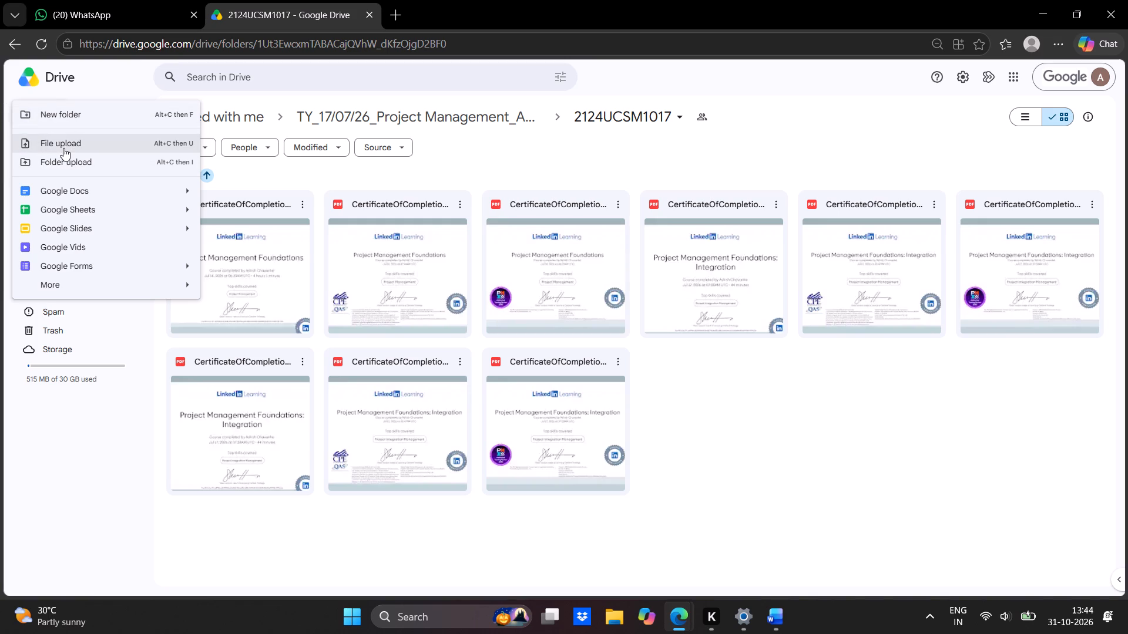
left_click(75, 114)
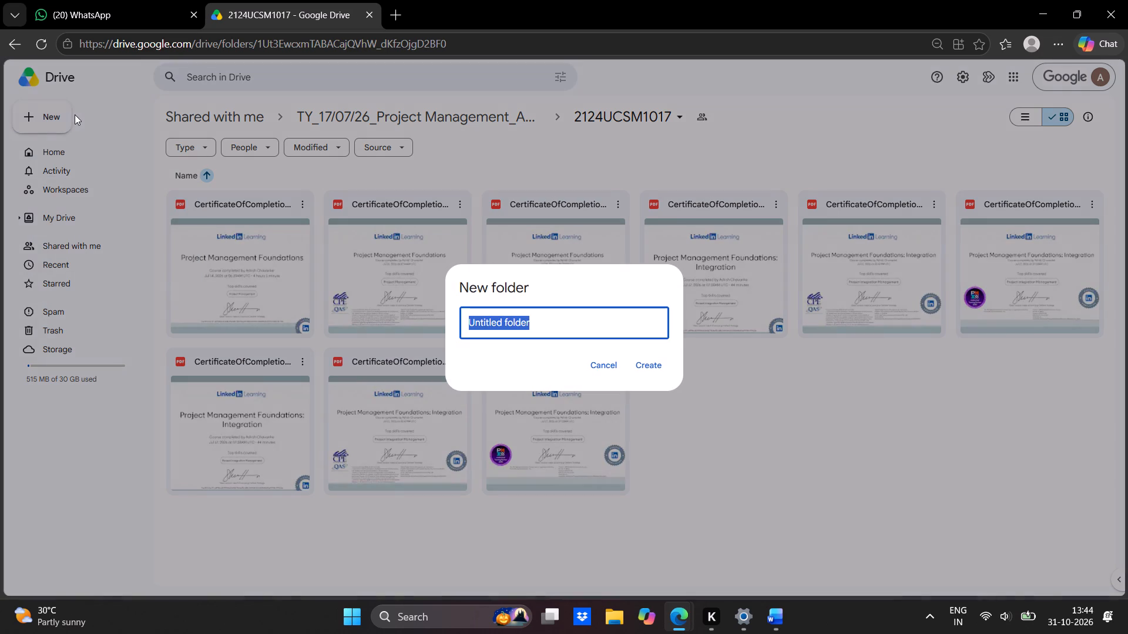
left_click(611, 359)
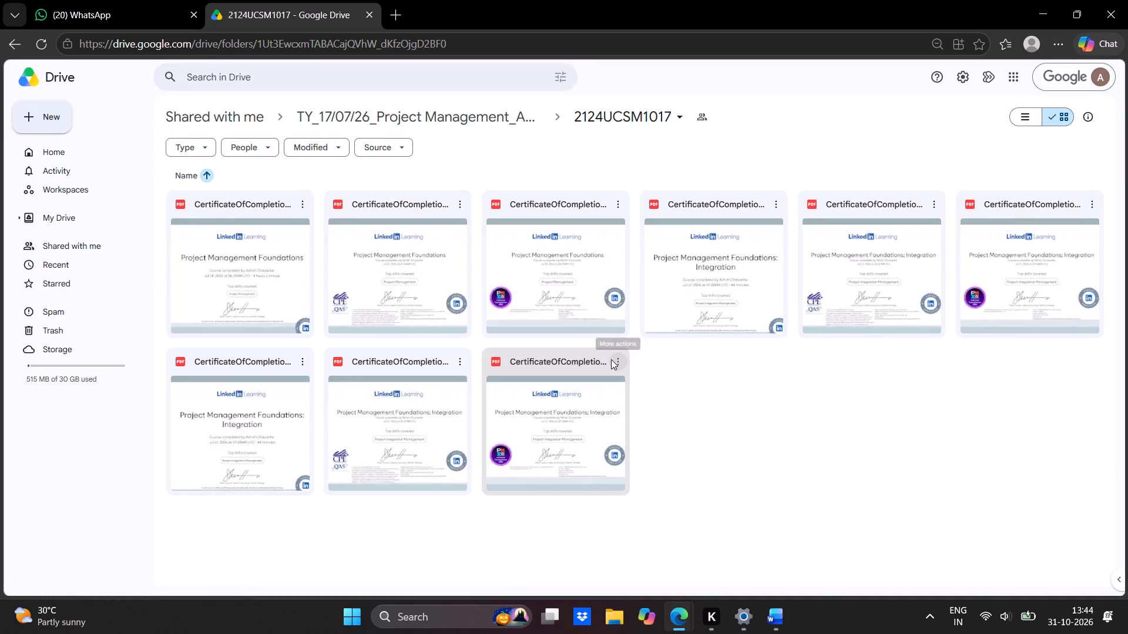
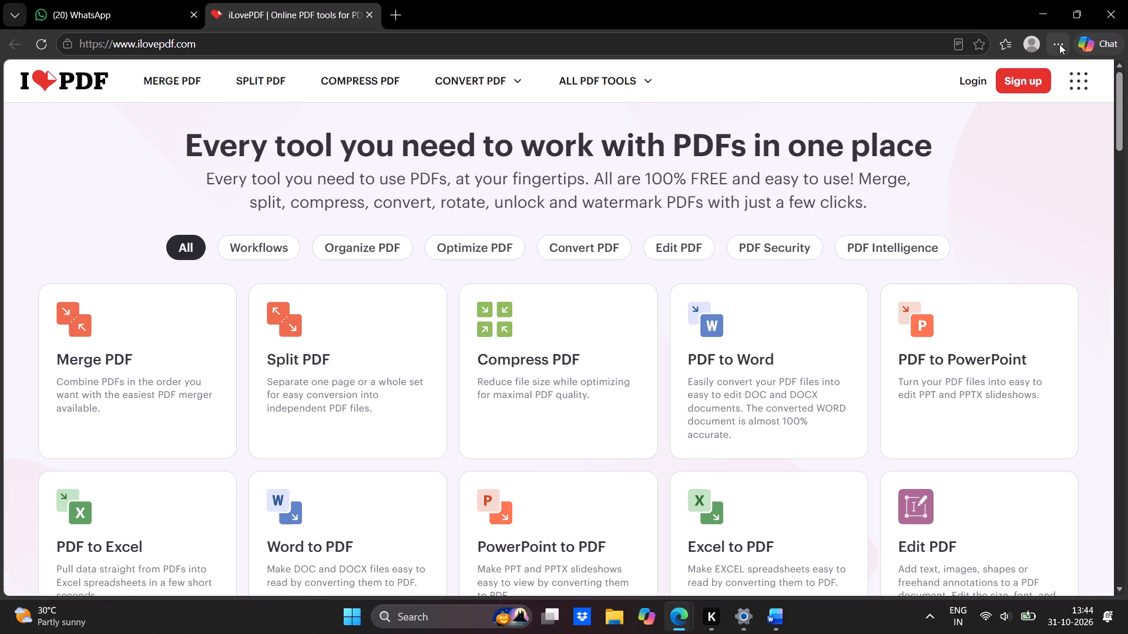
Open the PDF to Word converter and add the most recently downloaded PDF, 96eba1cc-cce7-4139-9aff-6bda47b11508.pdf, for conversion.
double_click(803, 340)
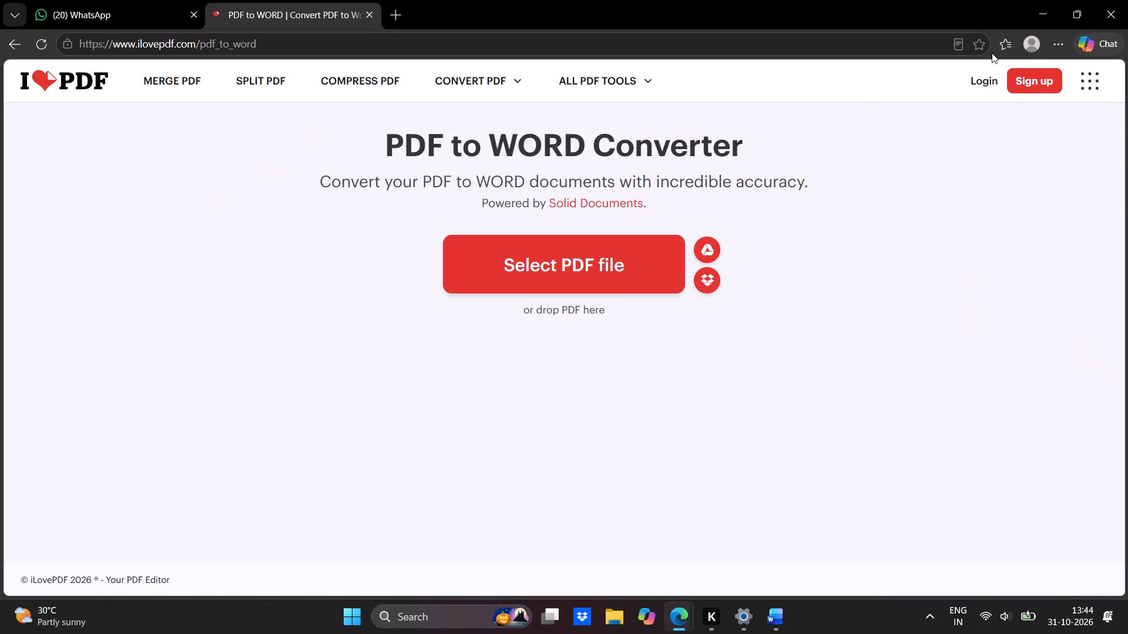
left_click(1055, 46)
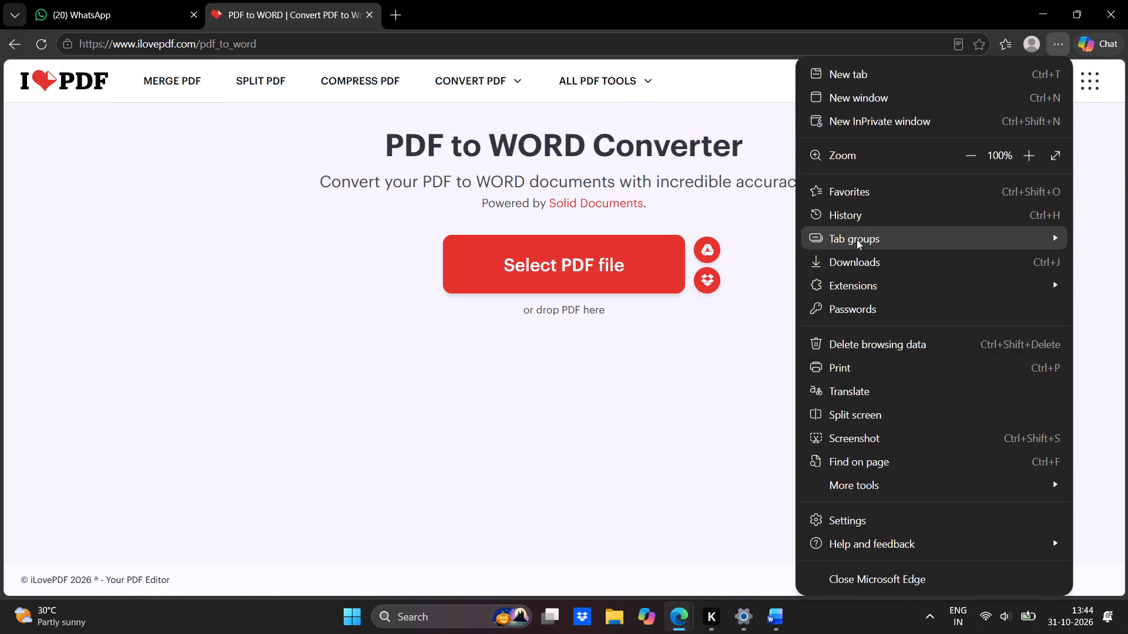
left_click(830, 261)
left_click_drag(887, 119, 657, 228)
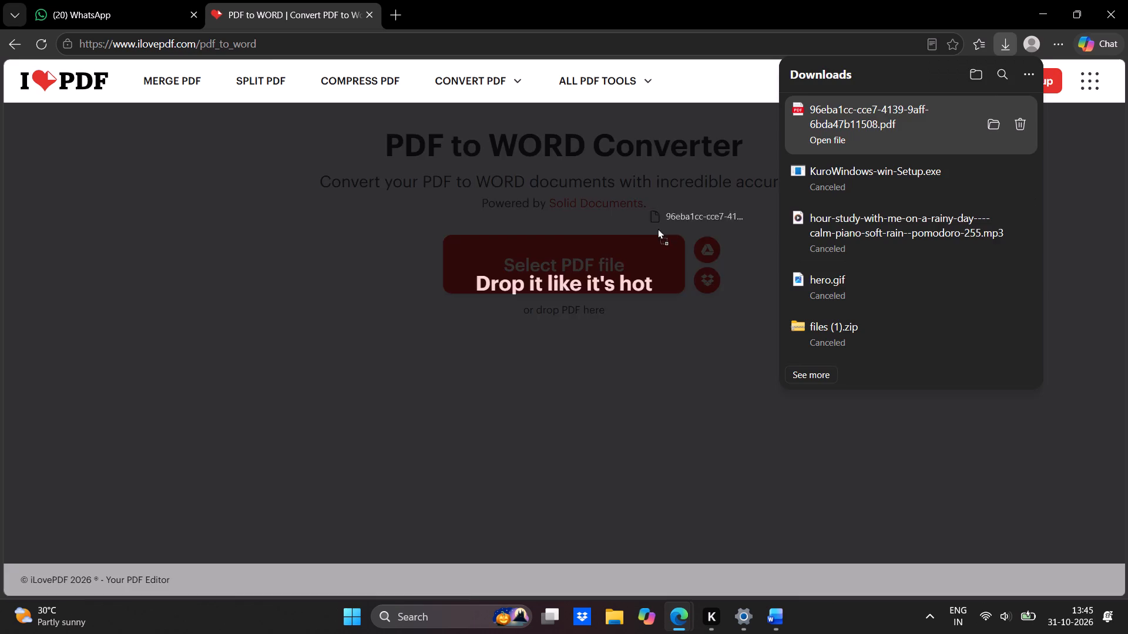
Load 96eba1cc-cce7-4139-9aff-6bda47b11508.pdf from the Downloads folder into the PDF to WORD converter.
left_click_drag(657, 228, 578, 261)
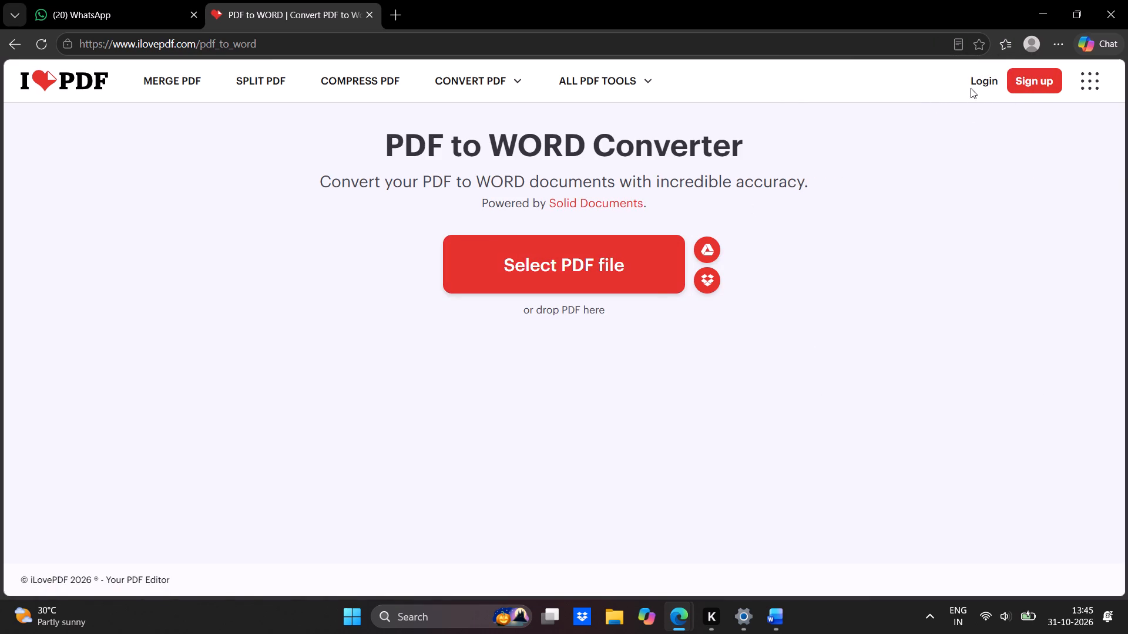
left_click(641, 278)
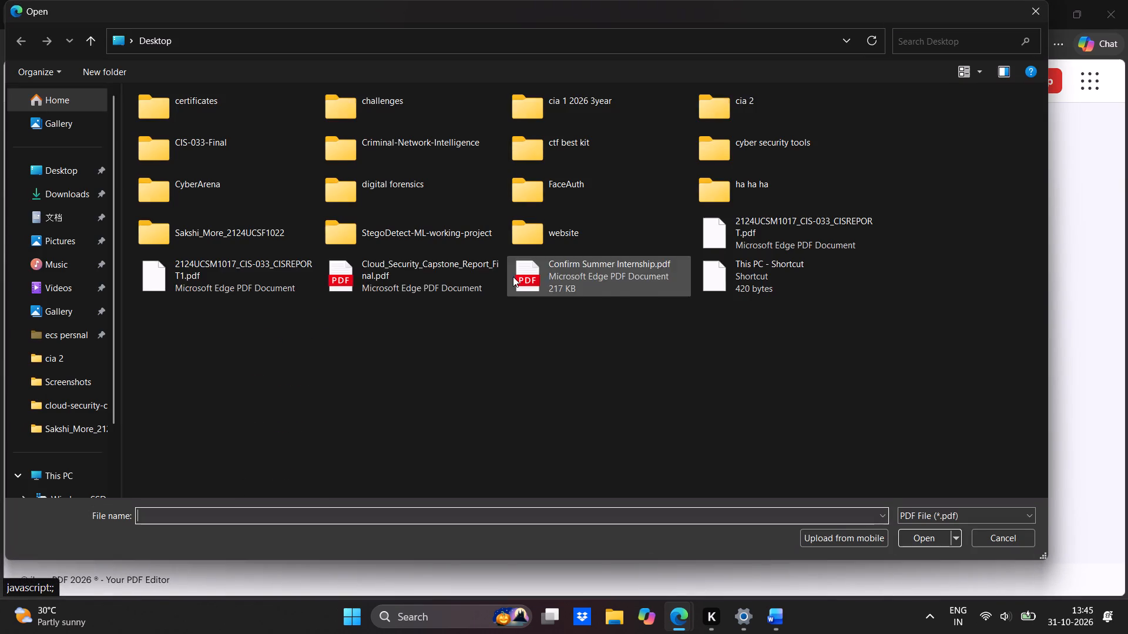
left_click(80, 190)
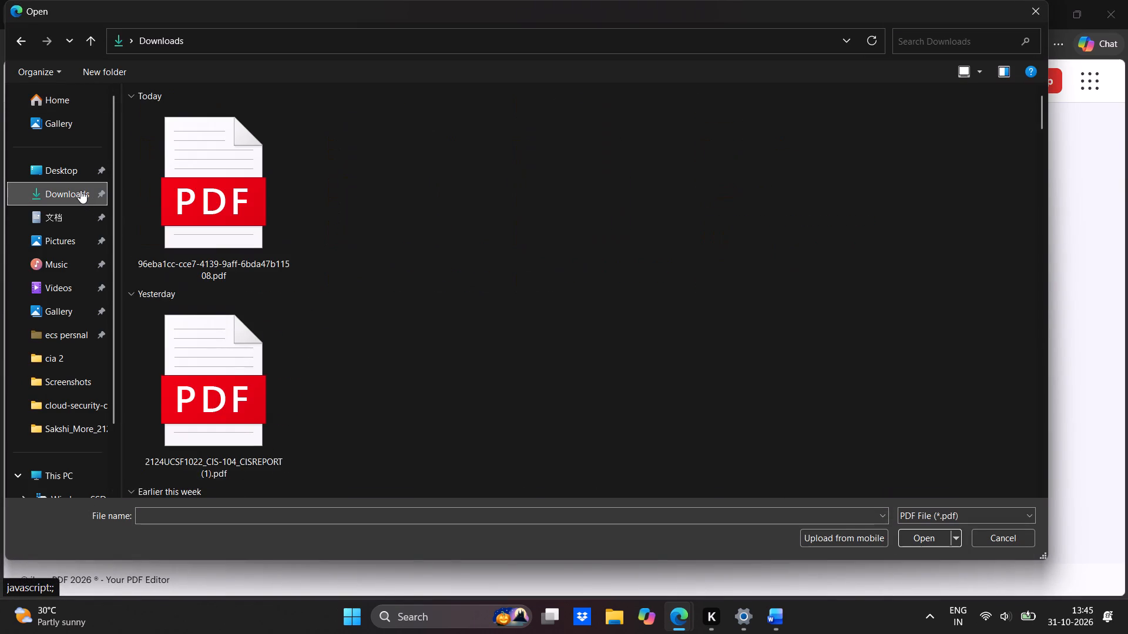
left_click(206, 197)
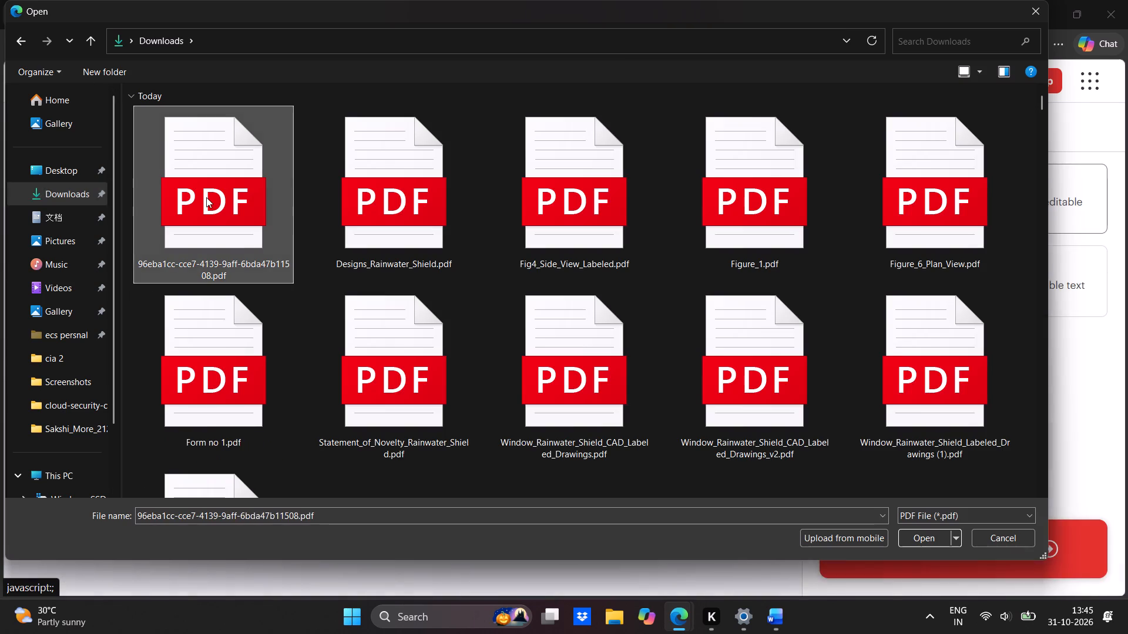
double_click(206, 197)
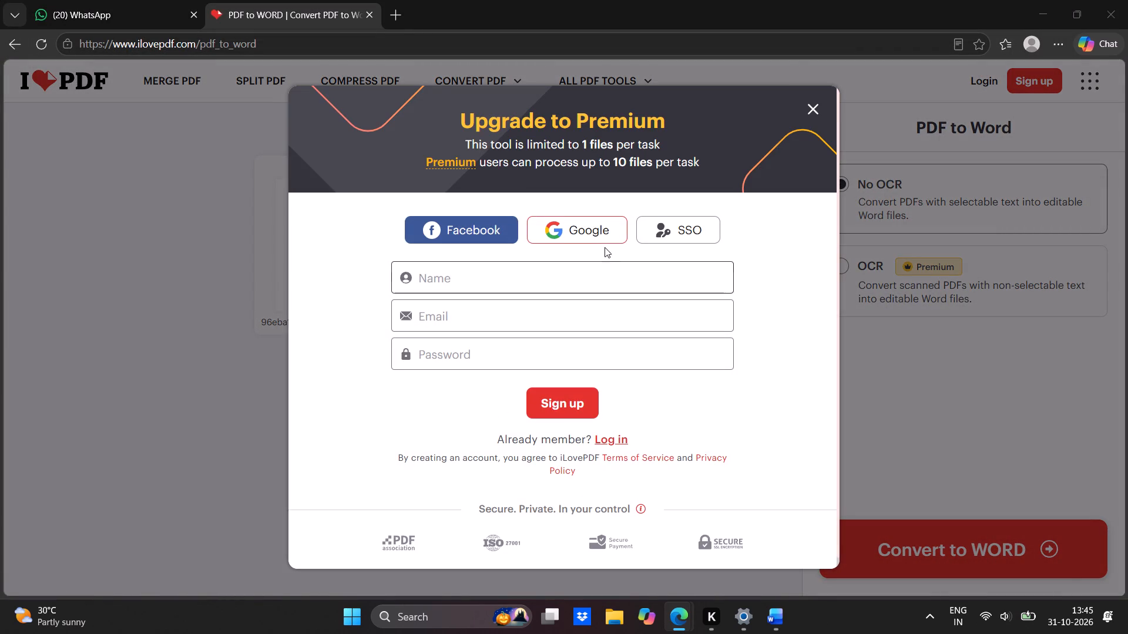
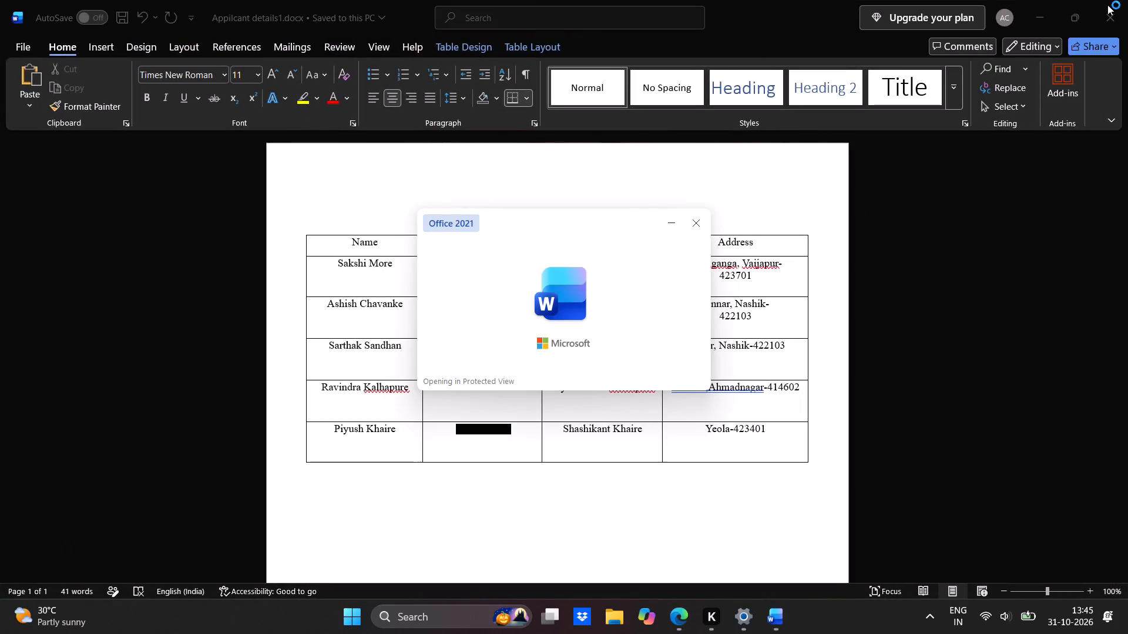
Enable editing in the converted document 96eba1cc-cce7-4139-9aff-6bda47b11508.docx.
left_click(1107, 5)
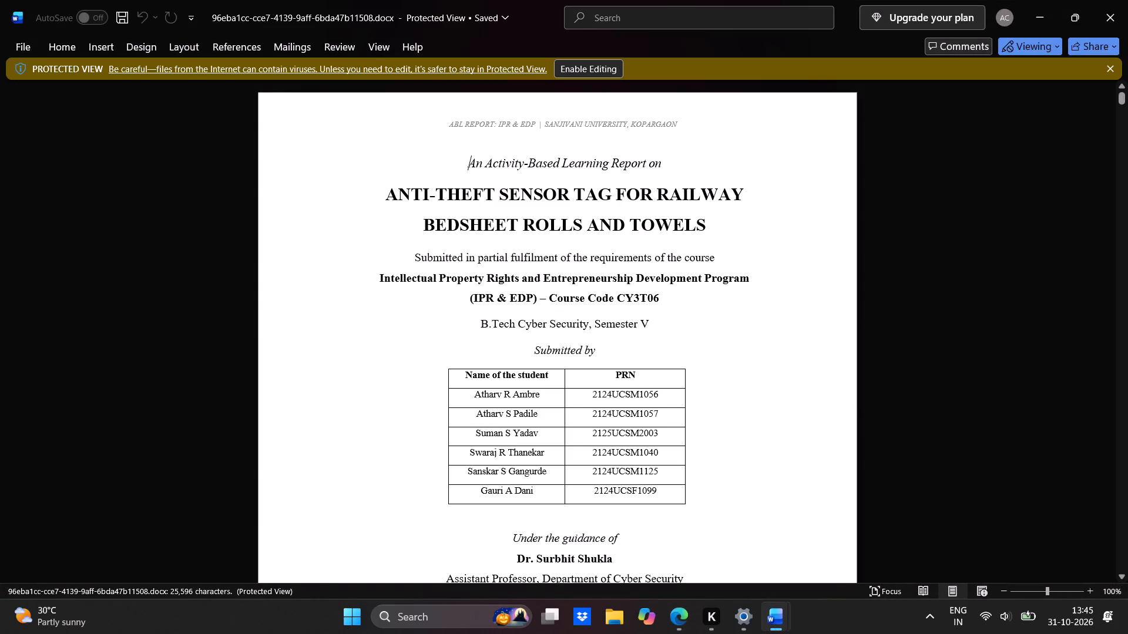
left_click(602, 72)
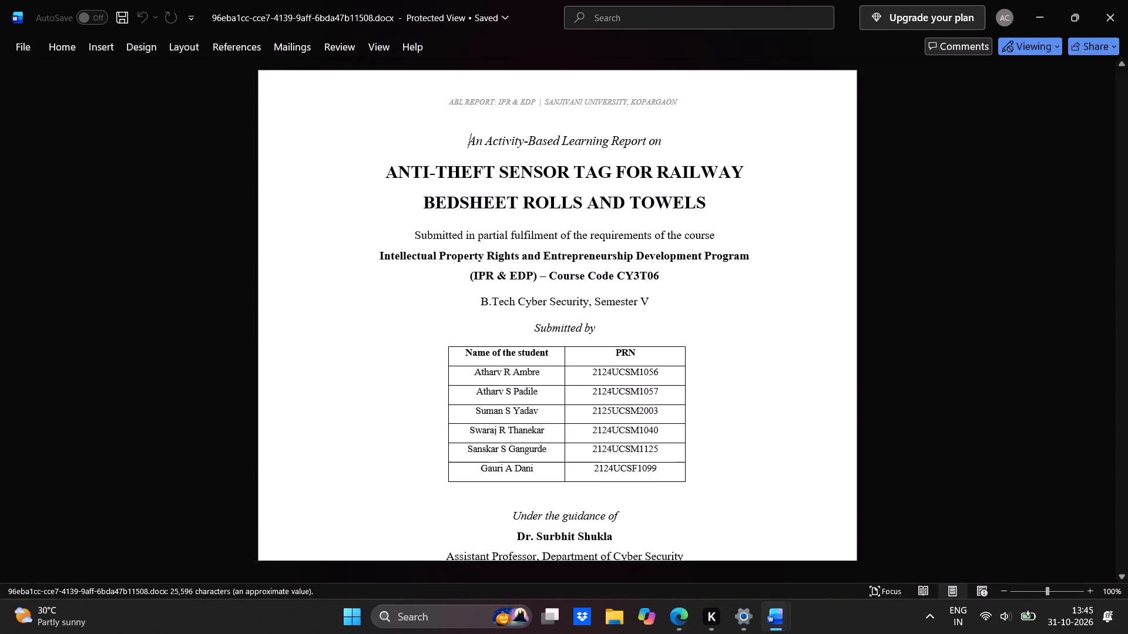
Review the converted report from the title page's student table through the certificate, acknowledgement, abstract, contents and Chapter 1.
scroll(542, 308, "down", 2)
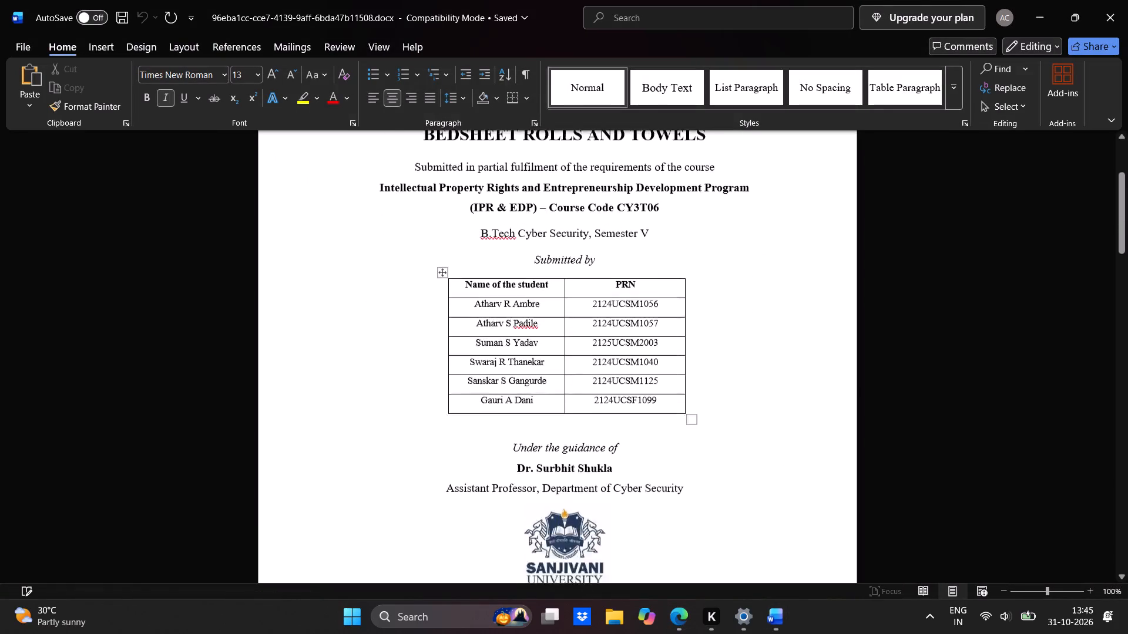
scroll(542, 308, "down", 1)
left_click(542, 308)
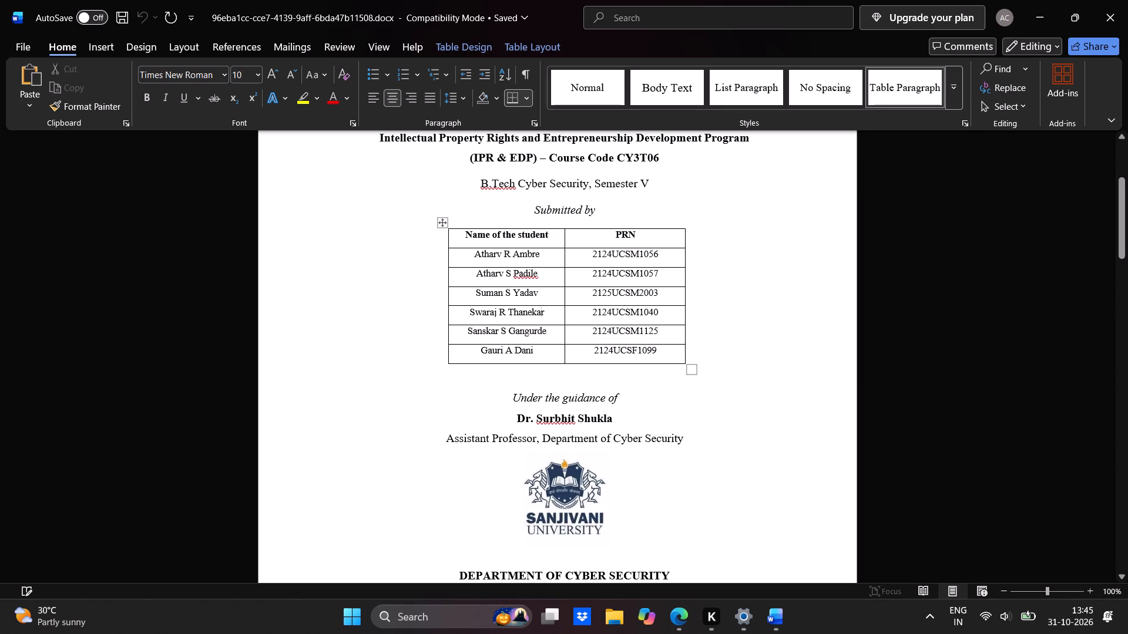
left_click(538, 355)
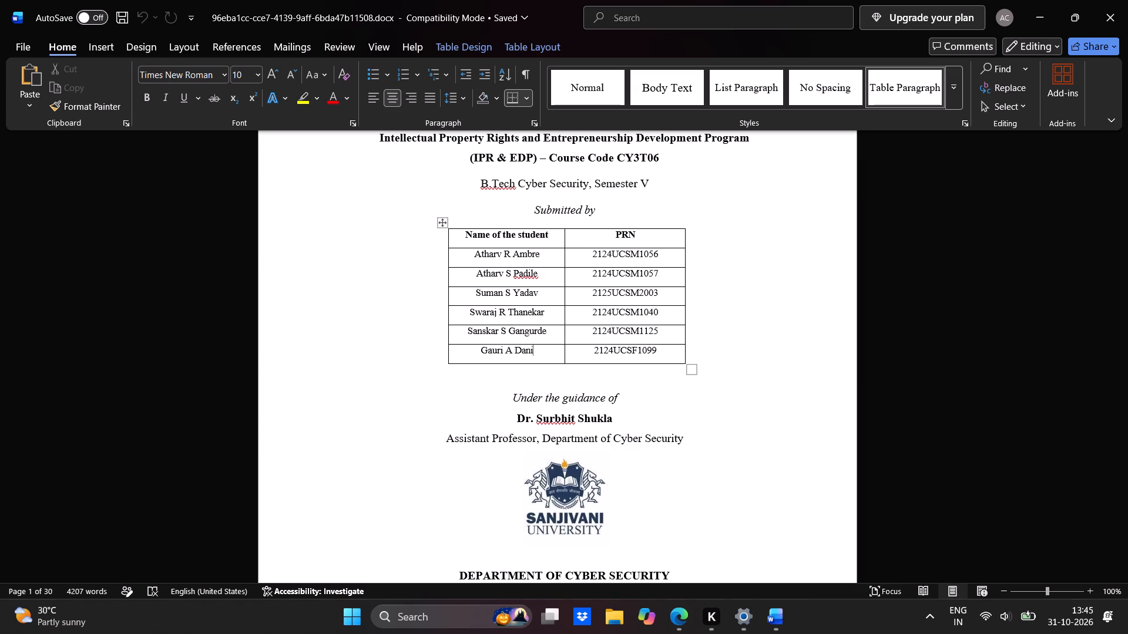
scroll(562, 331, "down", 5)
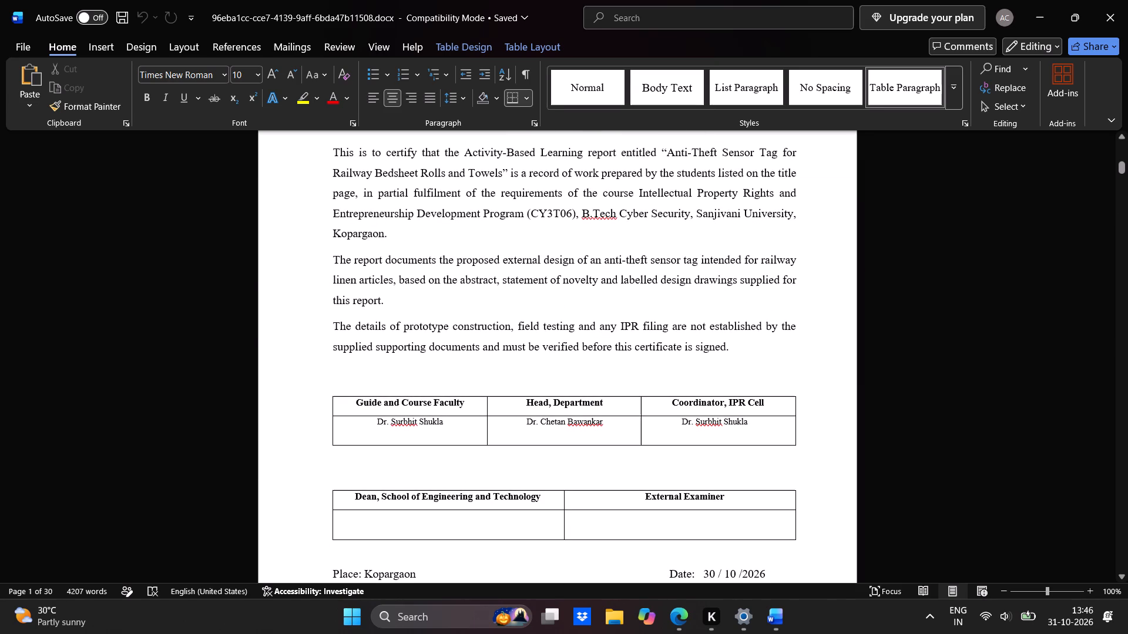
scroll(537, 329, "down", 2)
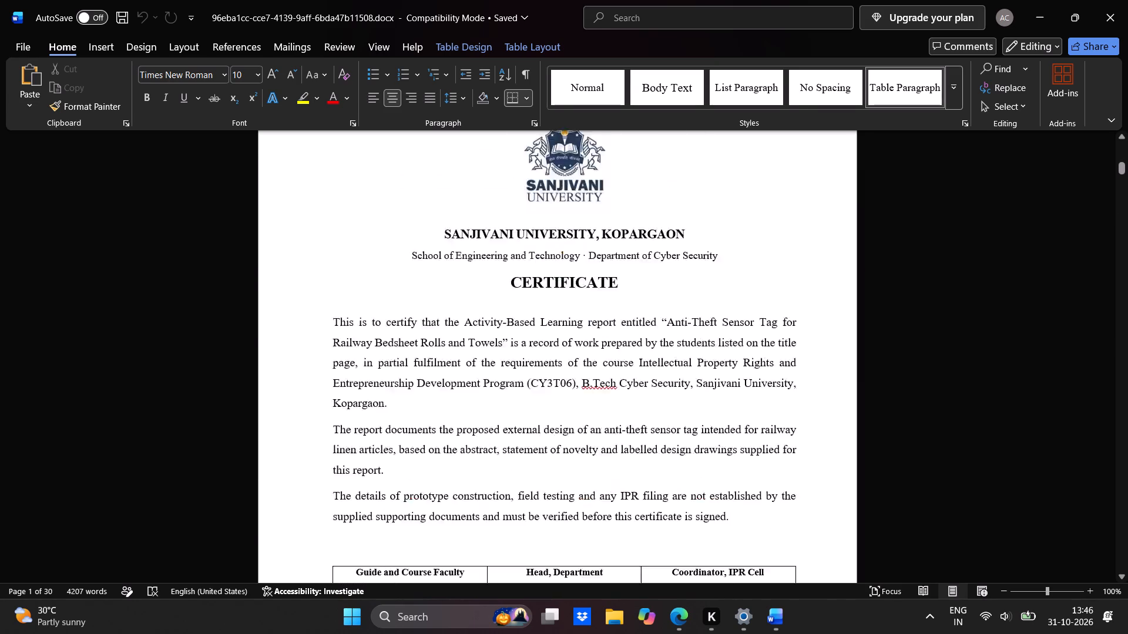
scroll(537, 329, "down", 5)
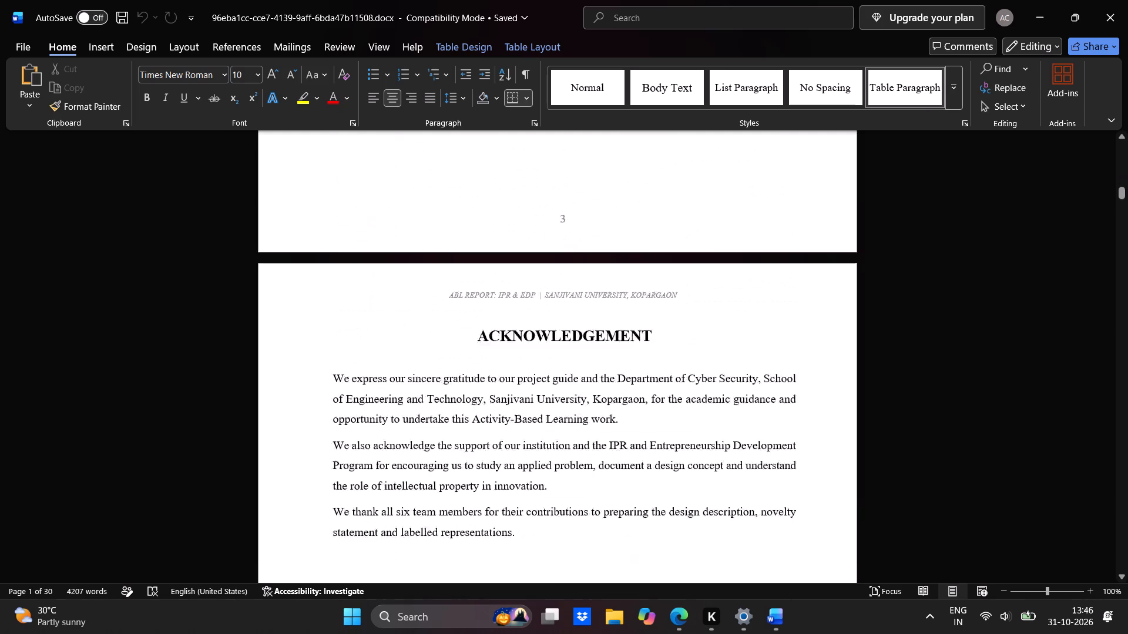
scroll(537, 329, "down", 6)
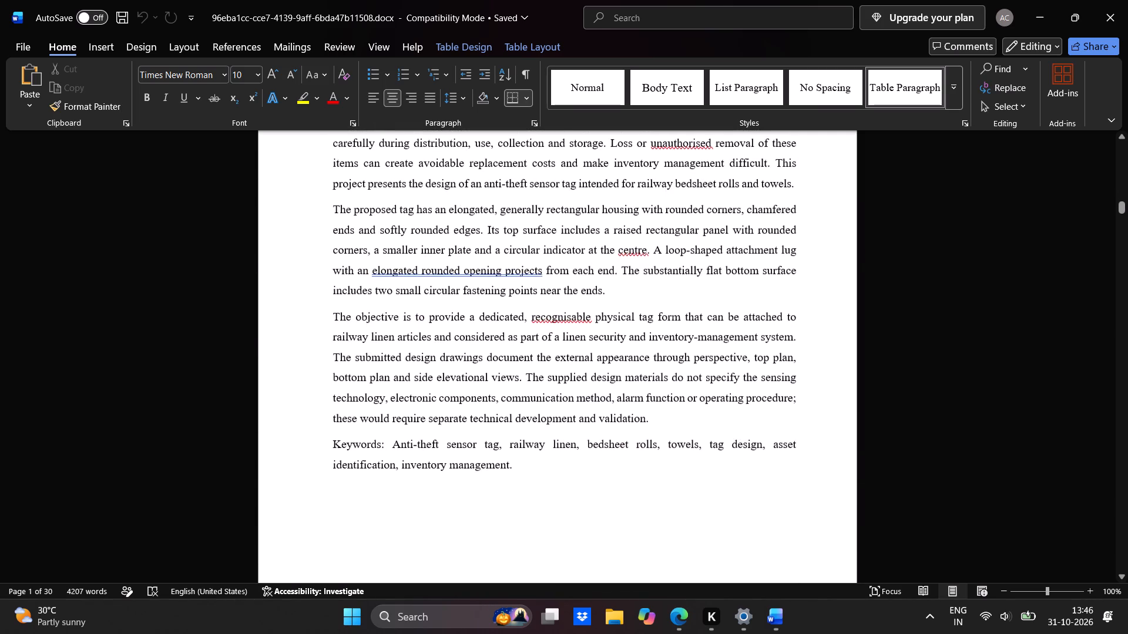
scroll(537, 329, "down", 6)
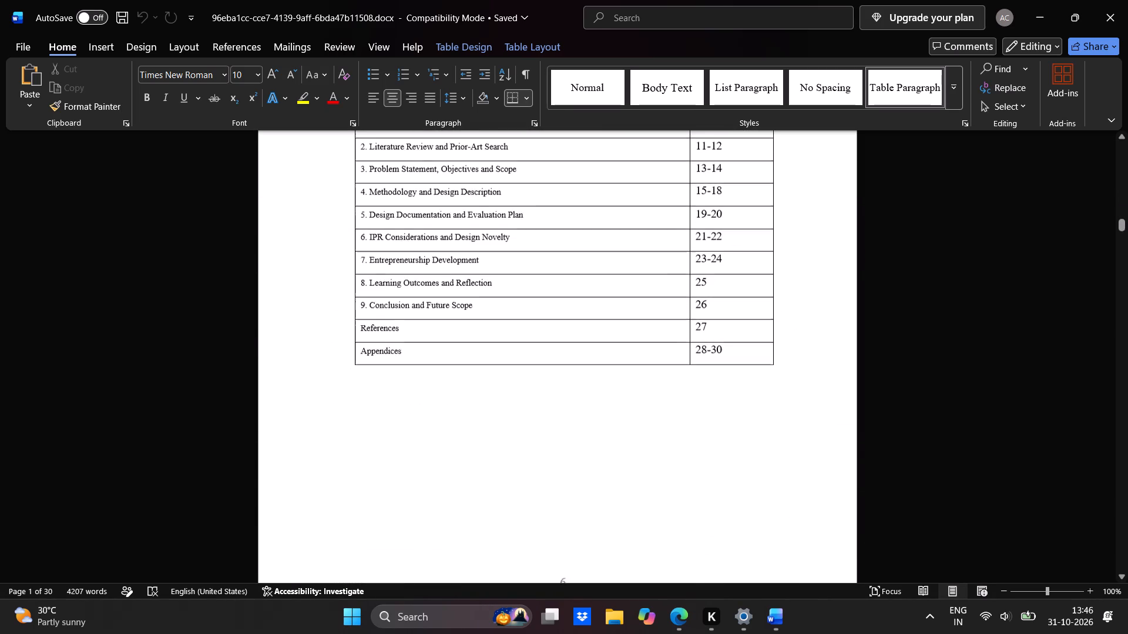
scroll(537, 329, "down", 1)
scroll(537, 329, "up", 1)
scroll(537, 329, "down", 5)
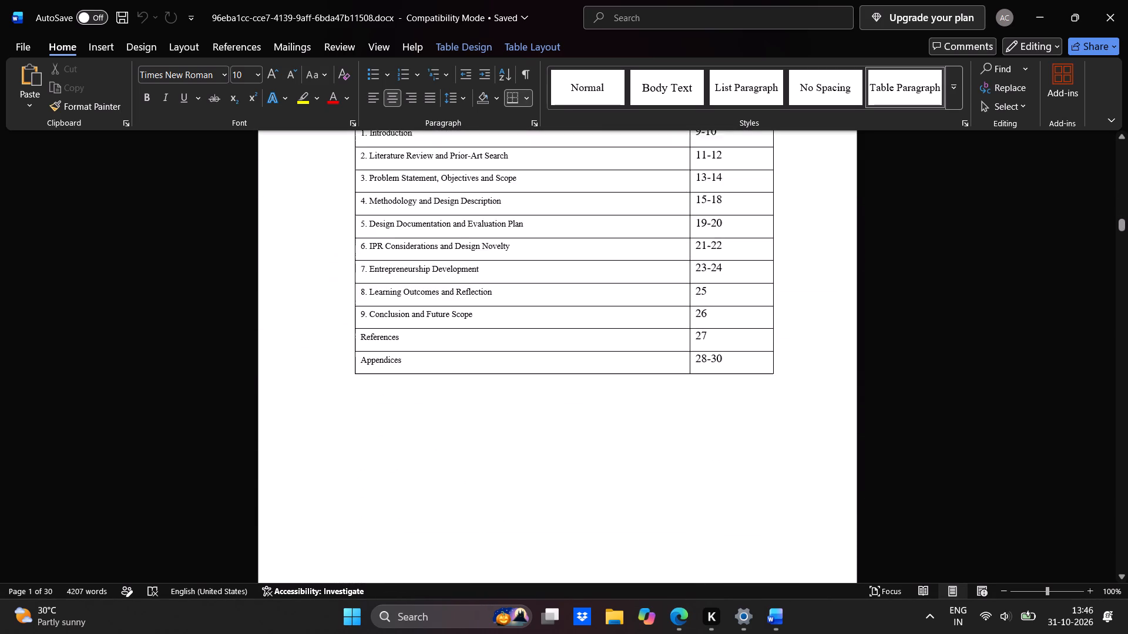
scroll(537, 329, "down", 7)
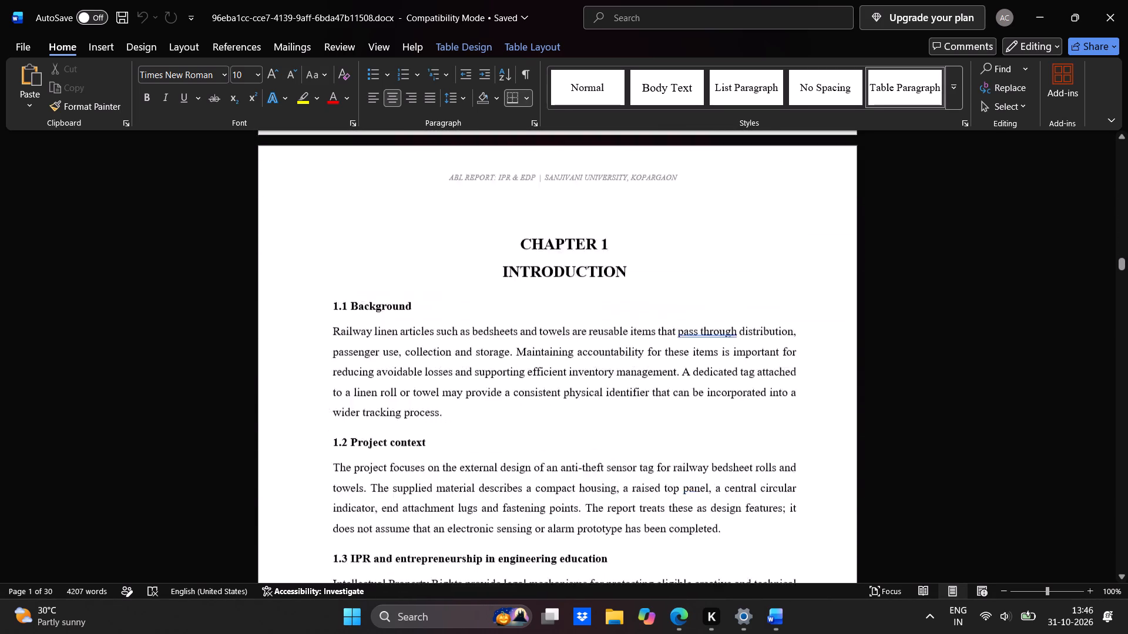
scroll(537, 329, "down", 2)
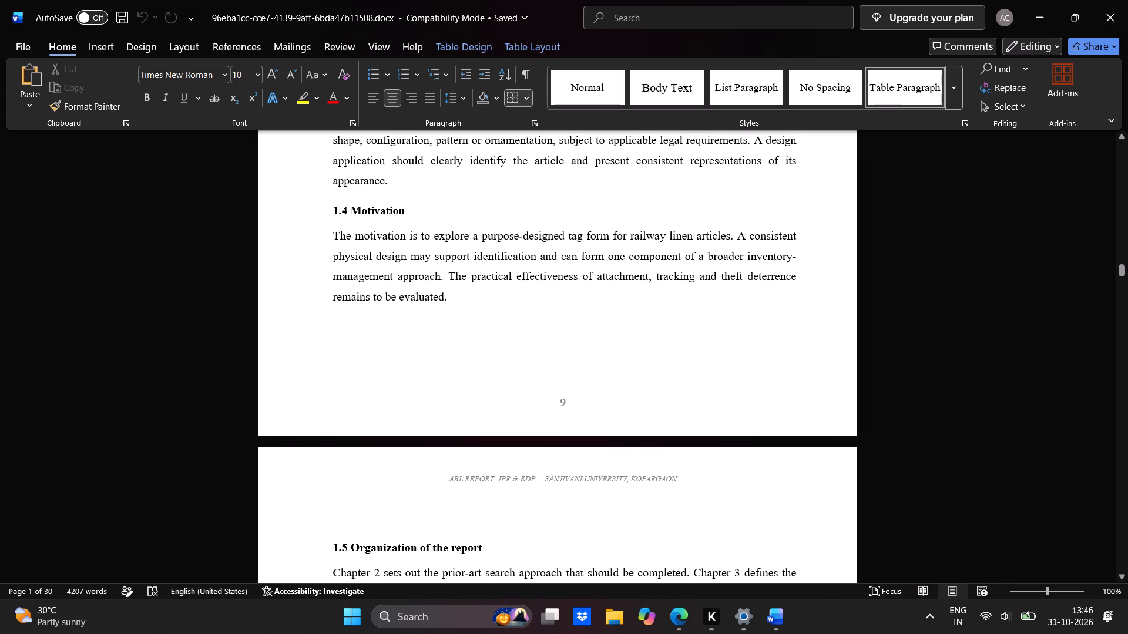
scroll(570, 246, "up", 1)
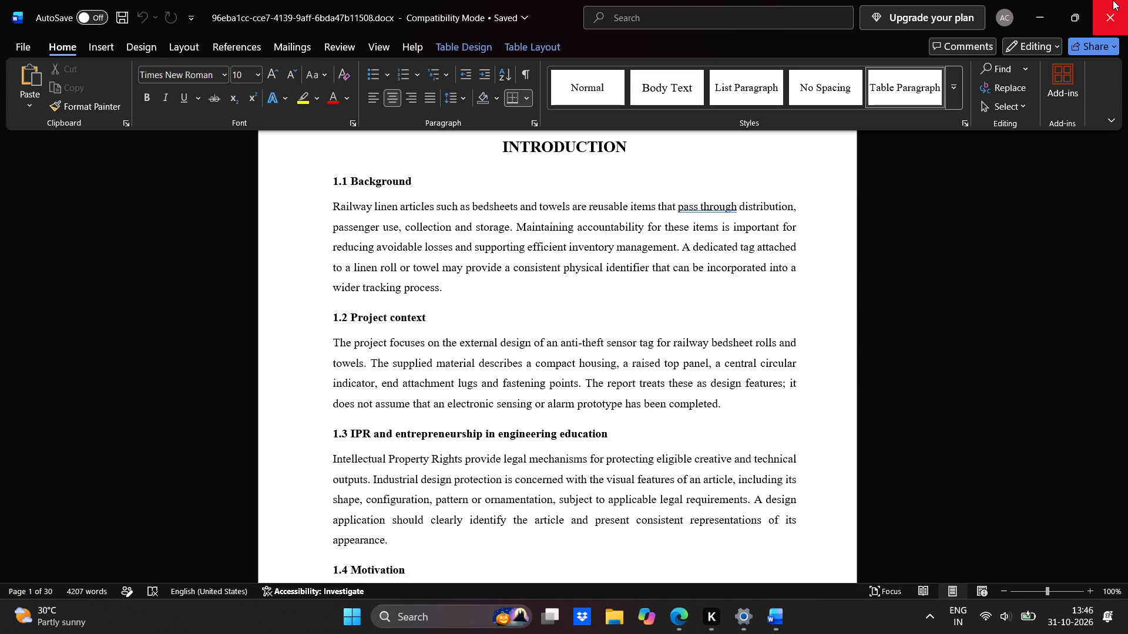
Minimize the converted report and close the Appilcant details1.docx document.
left_click(1030, 5)
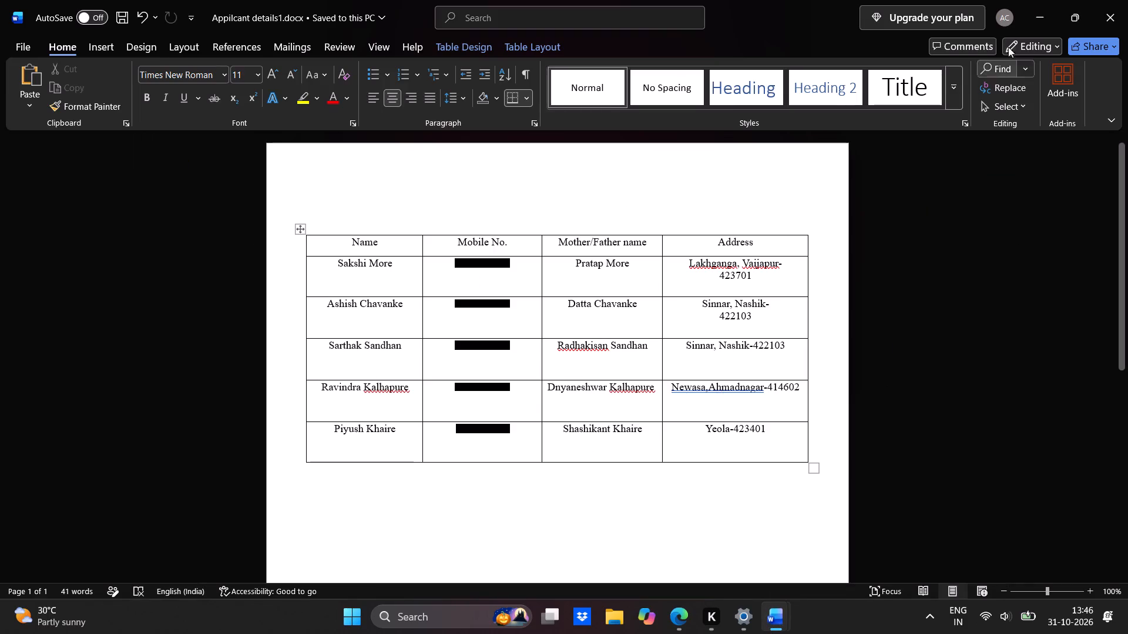
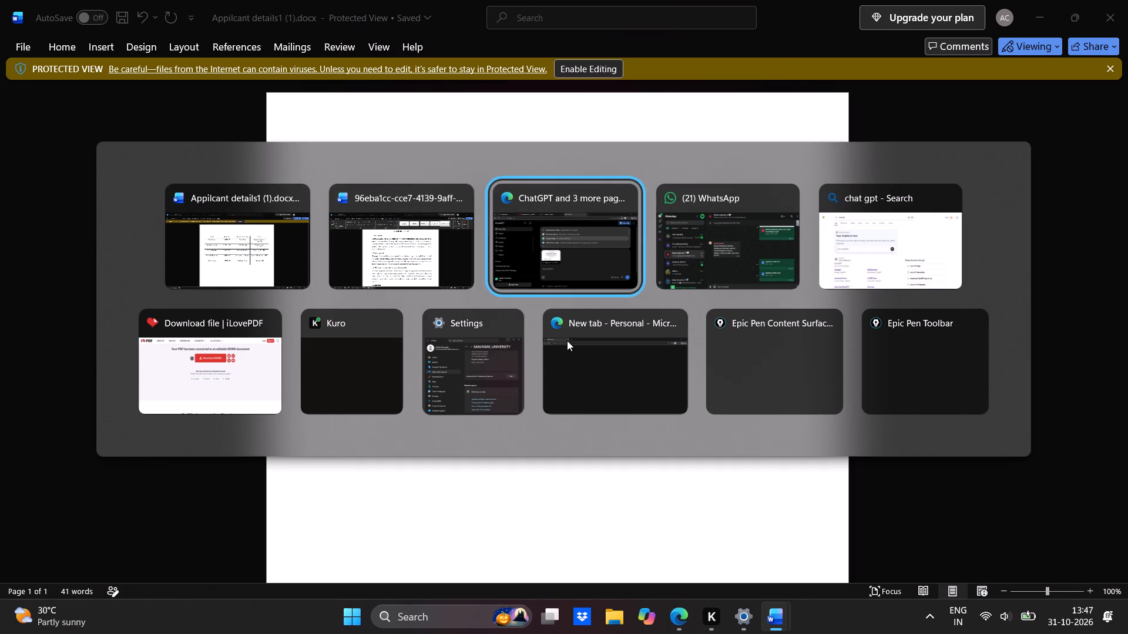
Return to the ChatGPT chat holding the attached report and activate its message box for a prompt.
left_click(468, 451)
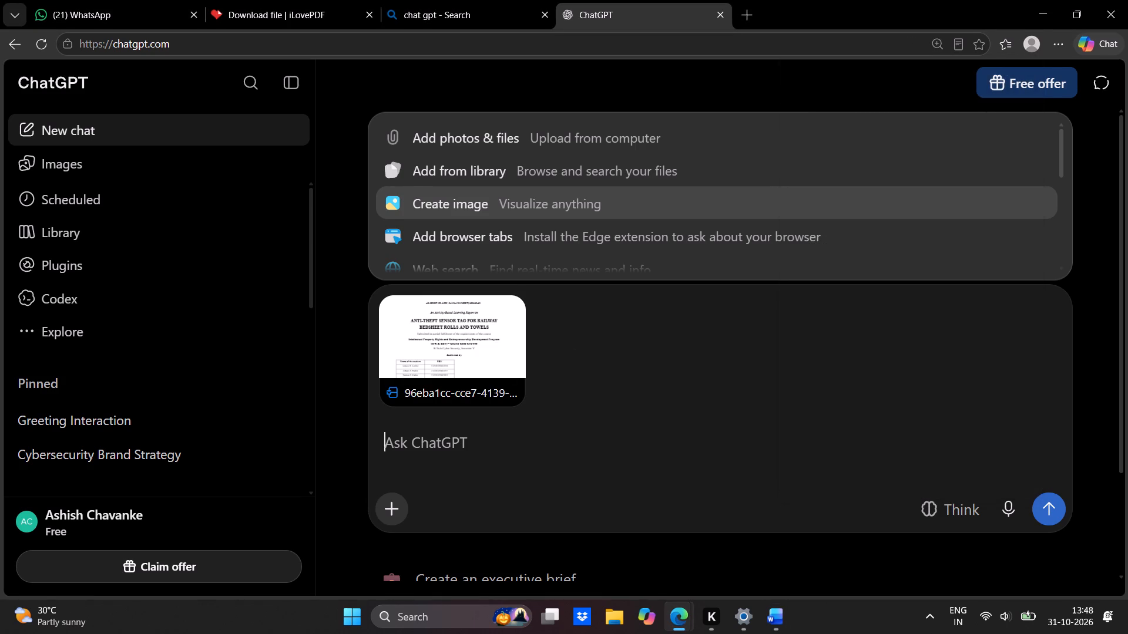